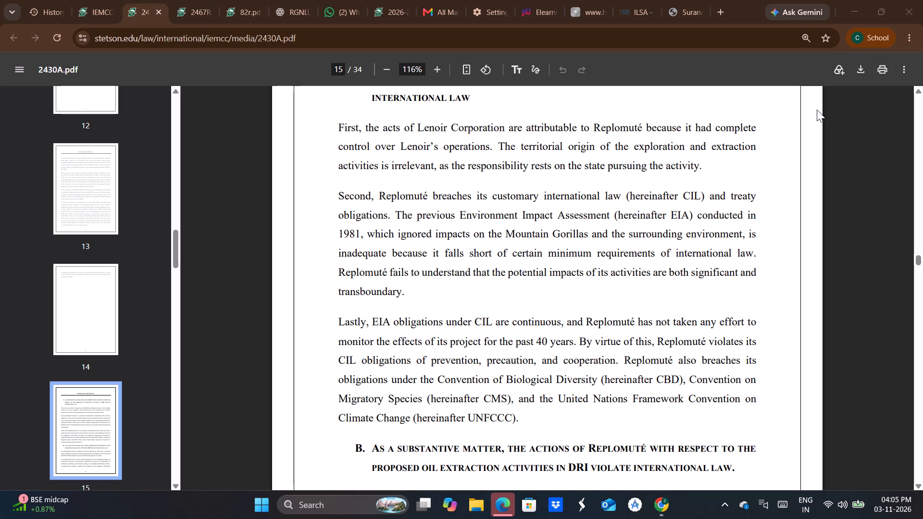
Read the 2430A memorial from the summary of arguments through Arguments Advanced to heading 2.1 on the previous EIA.
{"action": "scroll", "coordinate": [676, 150], "scroll_direction": "down", "scroll_amount": 3}
{"action": "scroll", "coordinate": [701, 113], "scroll_direction": "right", "scroll_amount": 3}
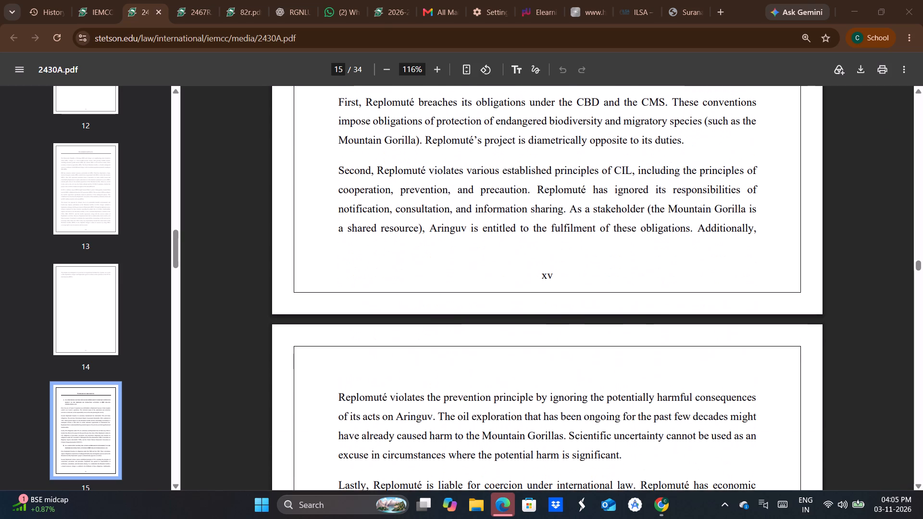
{"action": "scroll", "coordinate": [706, 106], "scroll_direction": "right", "scroll_amount": 5}
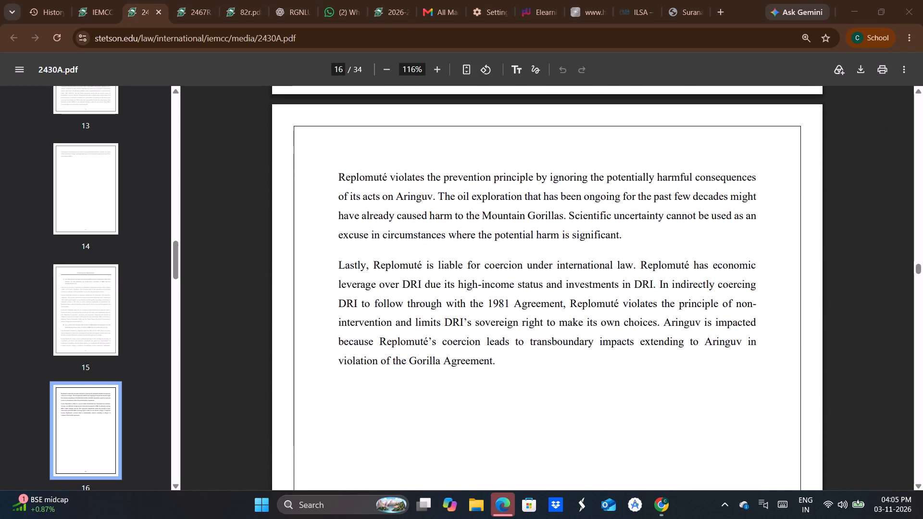
{"action": "scroll", "coordinate": [415, 333], "scroll_direction": "down", "scroll_amount": 6}
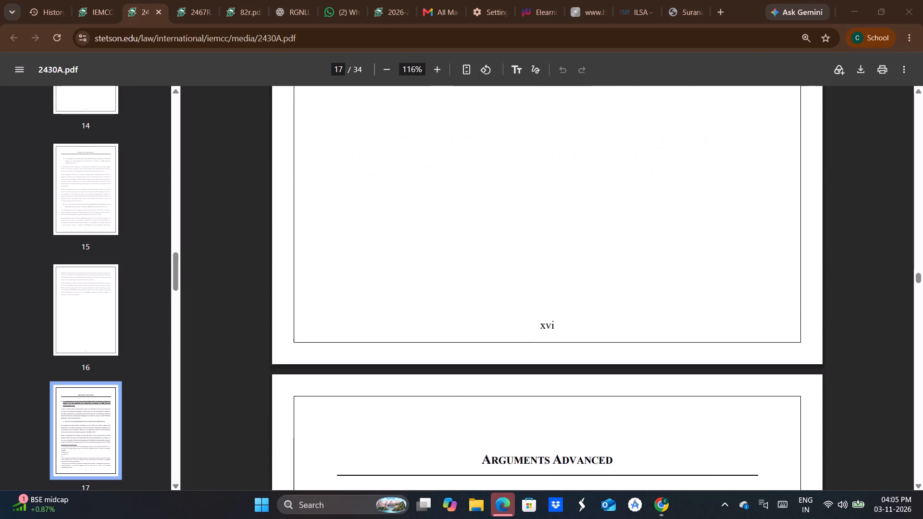
{"action": "scroll", "coordinate": [415, 333], "scroll_direction": "down", "scroll_amount": 3}
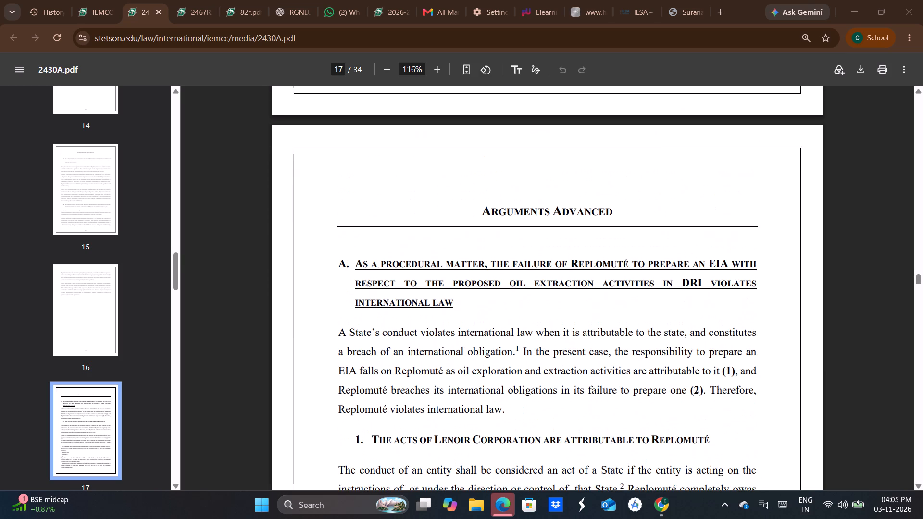
{"action": "scroll", "coordinate": [415, 333], "scroll_direction": "down", "scroll_amount": 2}
{"action": "scroll", "coordinate": [415, 333], "scroll_direction": "right", "scroll_amount": 2}
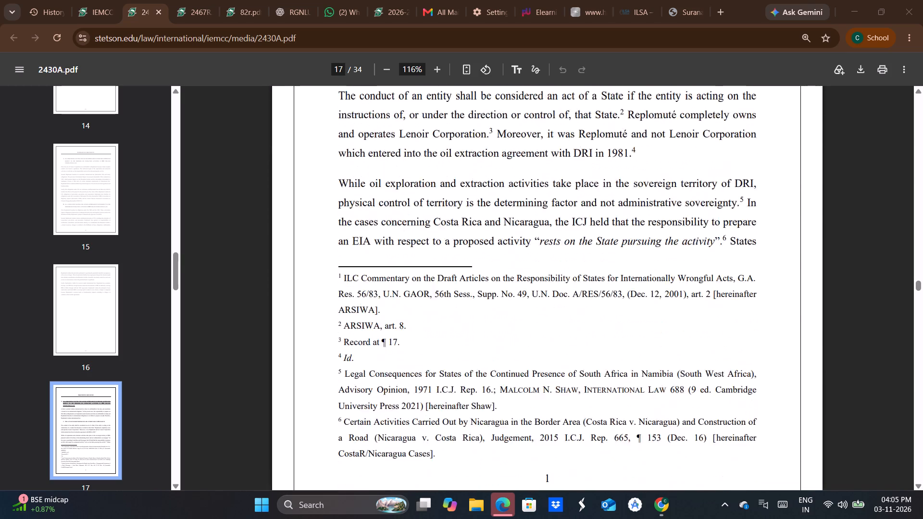
{"action": "scroll", "coordinate": [415, 333], "scroll_direction": "right", "scroll_amount": 1}
{"action": "scroll", "coordinate": [415, 333], "scroll_direction": "down", "scroll_amount": 7}
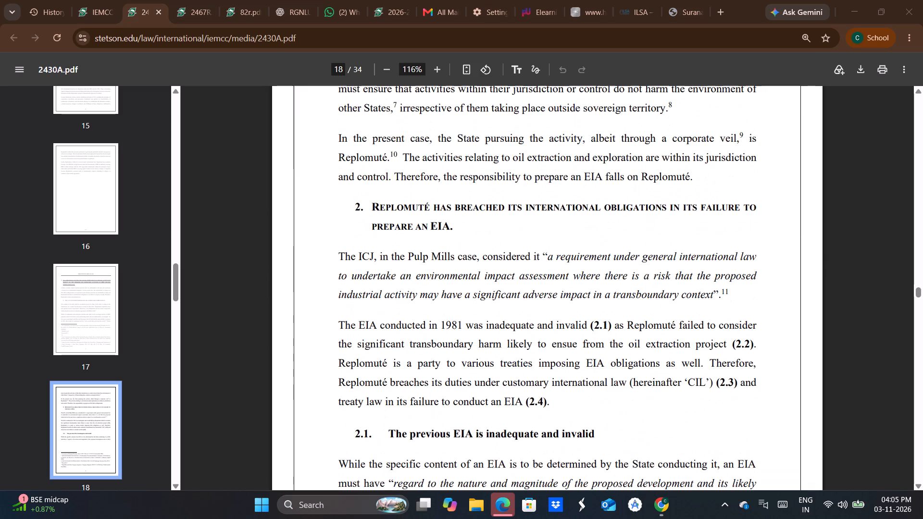
{"action": "scroll", "coordinate": [415, 333], "scroll_direction": "right", "scroll_amount": 2}
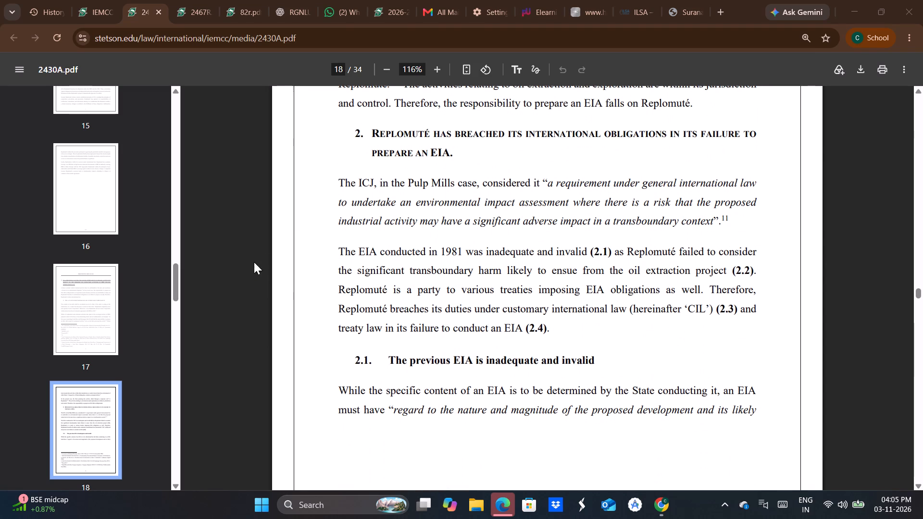
Look at the cover page of the 2467R memorial.
{"action": "left_click", "coordinate": [196, 7]}
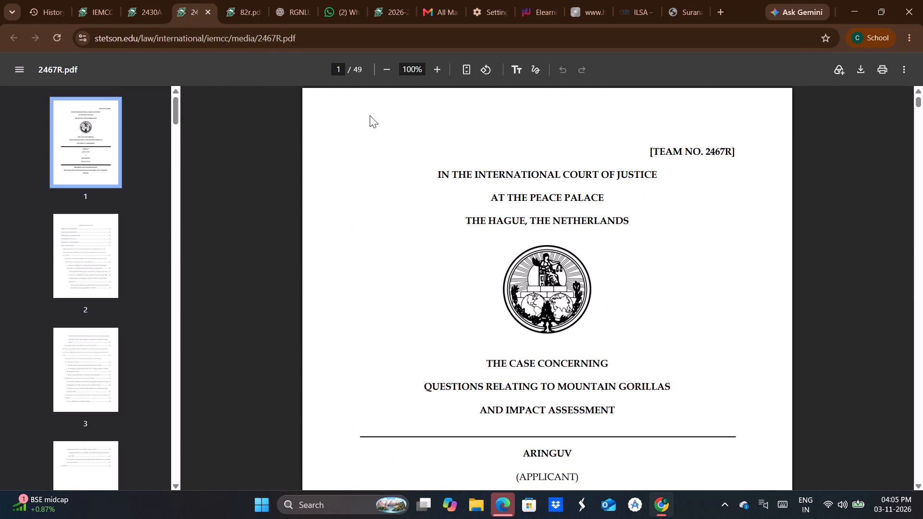
{"action": "scroll", "coordinate": [382, 179], "scroll_direction": "down", "scroll_amount": 3}
{"action": "scroll", "coordinate": [382, 179], "scroll_direction": "up", "scroll_amount": 4}
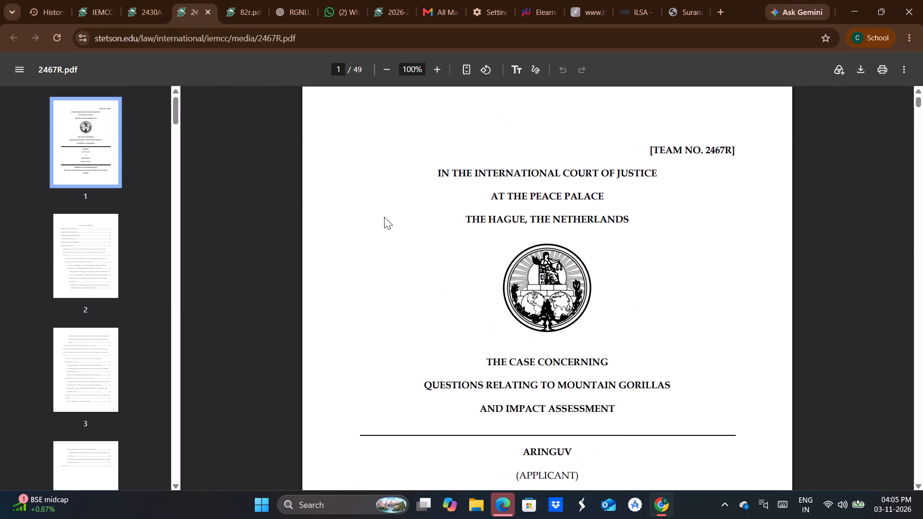
Return to the 2430A memorial and read section 2.1 on the previous EIA with its footnotes.
{"action": "left_click", "coordinate": [137, 12]}
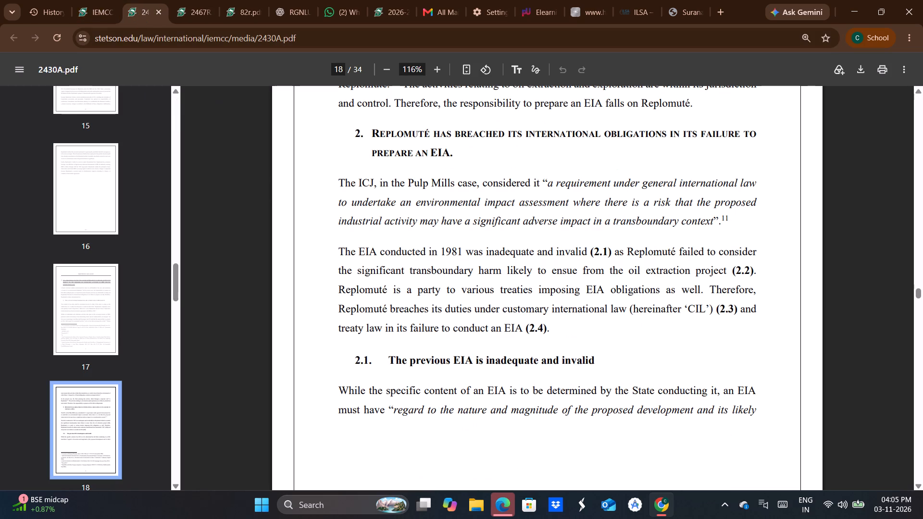
{"action": "scroll", "coordinate": [438, 260], "scroll_direction": "down", "scroll_amount": 3}
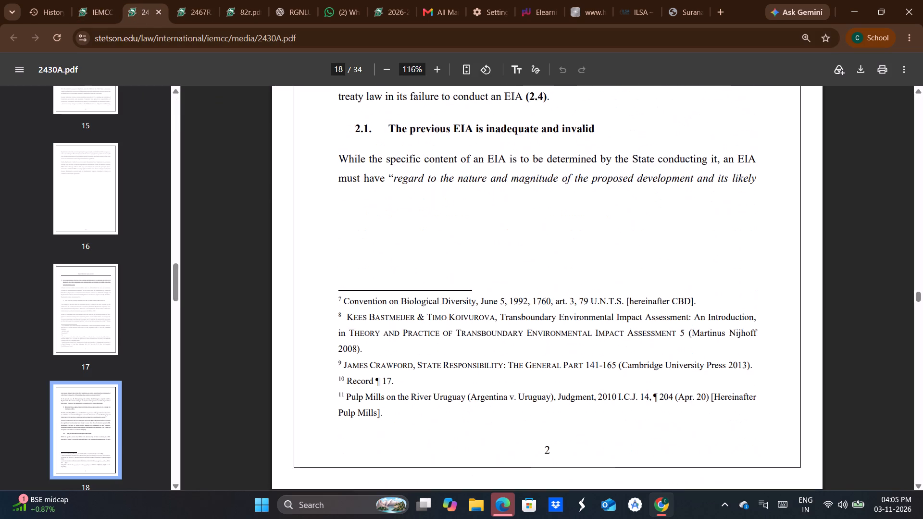
{"action": "scroll", "coordinate": [438, 260], "scroll_direction": "down", "scroll_amount": 2}
{"action": "scroll", "coordinate": [438, 260], "scroll_direction": "right", "scroll_amount": 10}
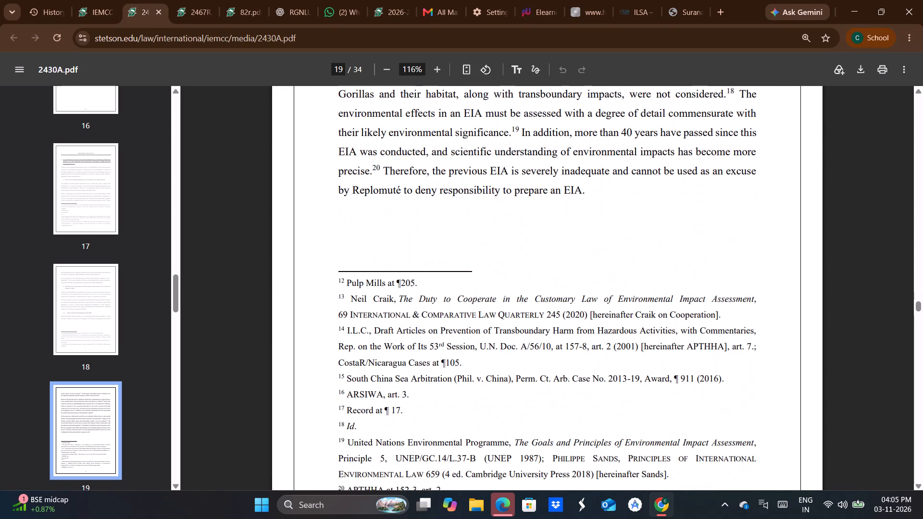
Review the 2430A memorial backwards through the Statement of Jurisdiction and the list of authorities to its cover page.
{"action": "scroll", "coordinate": [438, 260], "scroll_direction": "up", "scroll_amount": 19}
{"action": "scroll", "coordinate": [438, 260], "scroll_direction": "up", "scroll_amount": 11}
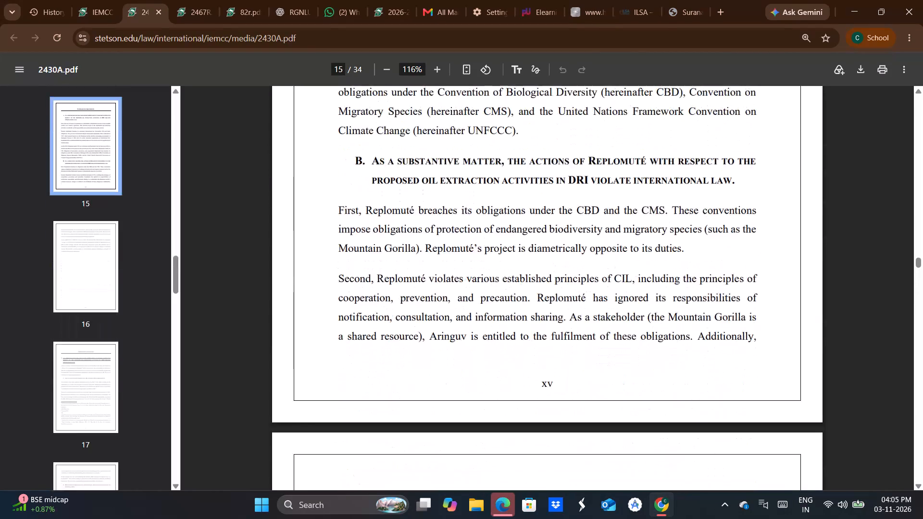
{"action": "scroll", "coordinate": [438, 260], "scroll_direction": "up", "scroll_amount": 15}
{"action": "scroll", "coordinate": [438, 260], "scroll_direction": "down", "scroll_amount": 5}
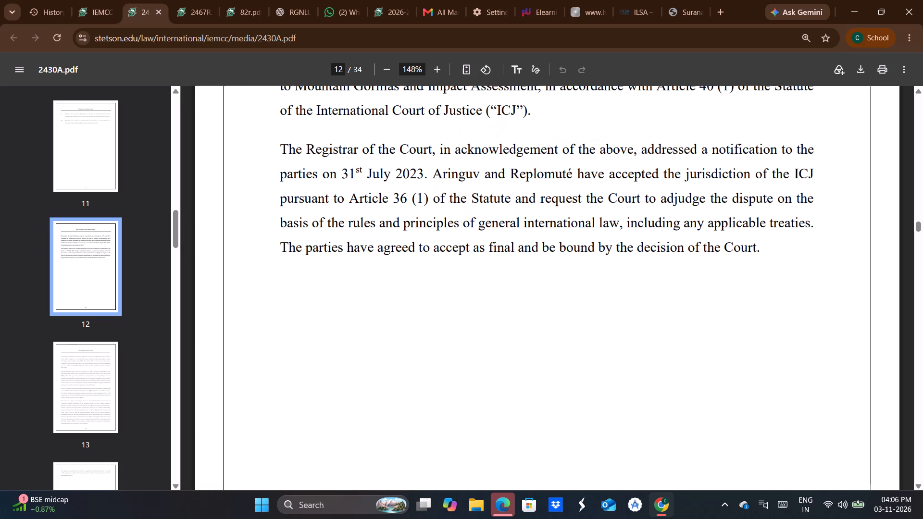
{"action": "scroll", "coordinate": [521, 220], "scroll_direction": "up", "scroll_amount": 2}
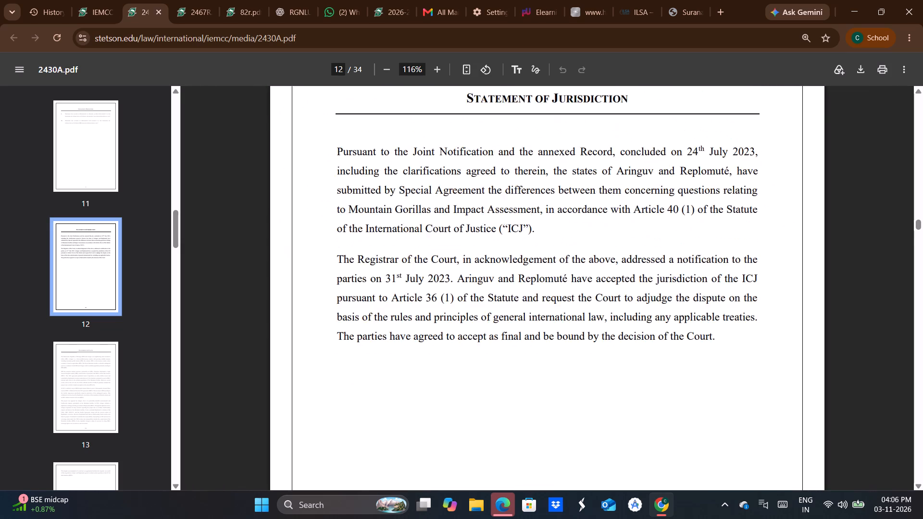
{"action": "scroll", "coordinate": [521, 220], "scroll_direction": "up", "scroll_amount": 2}
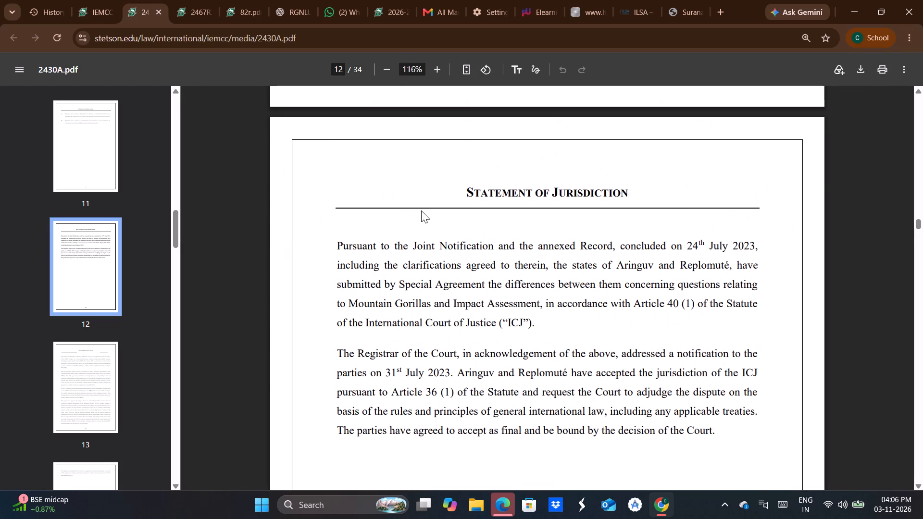
{"action": "scroll", "coordinate": [421, 210], "scroll_direction": "up", "scroll_amount": 17}
{"action": "scroll", "coordinate": [421, 210], "scroll_direction": "up", "scroll_amount": 6}
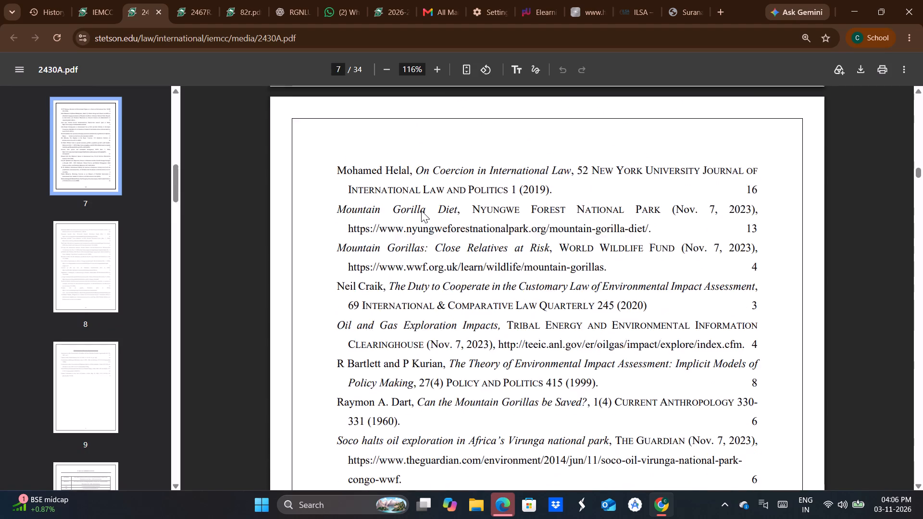
{"action": "scroll", "coordinate": [421, 210], "scroll_direction": "up", "scroll_amount": 10}
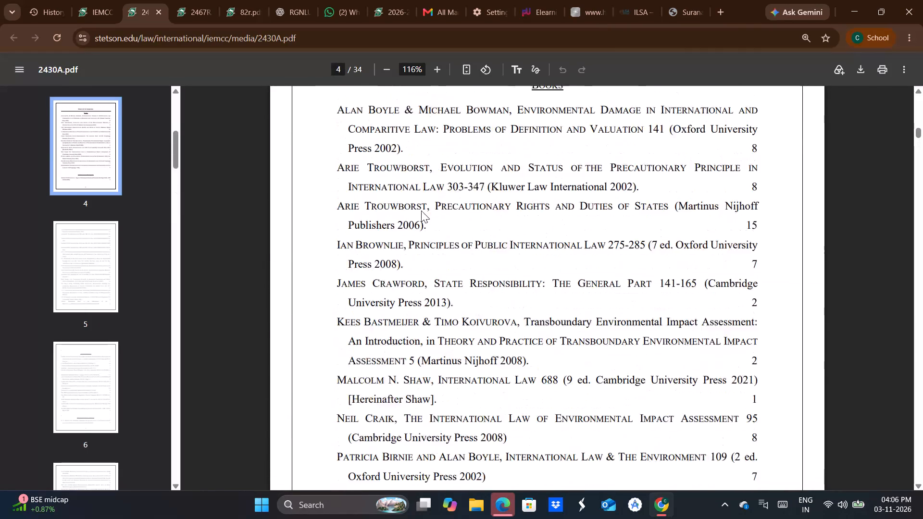
{"action": "scroll", "coordinate": [421, 210], "scroll_direction": "up", "scroll_amount": 7}
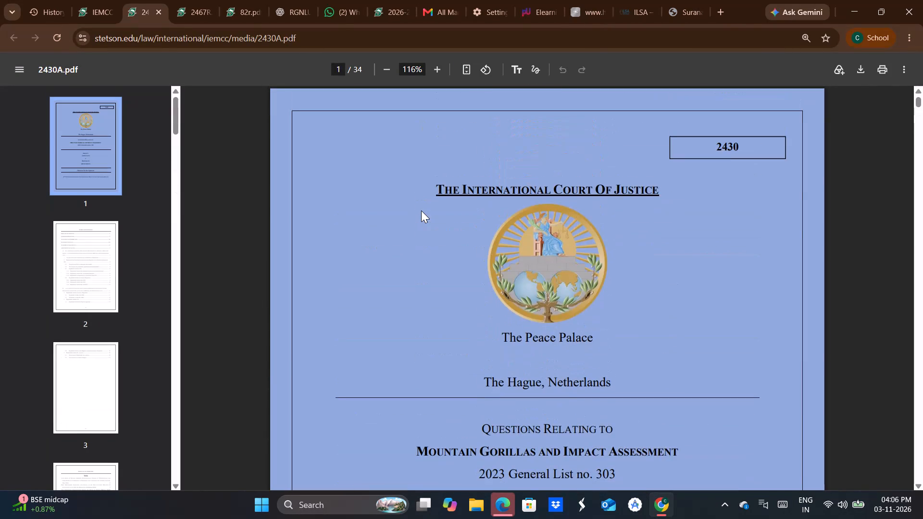
Check the Memorial Awards list on the IEMCC archive page.
{"action": "left_click", "coordinate": [83, 0]}
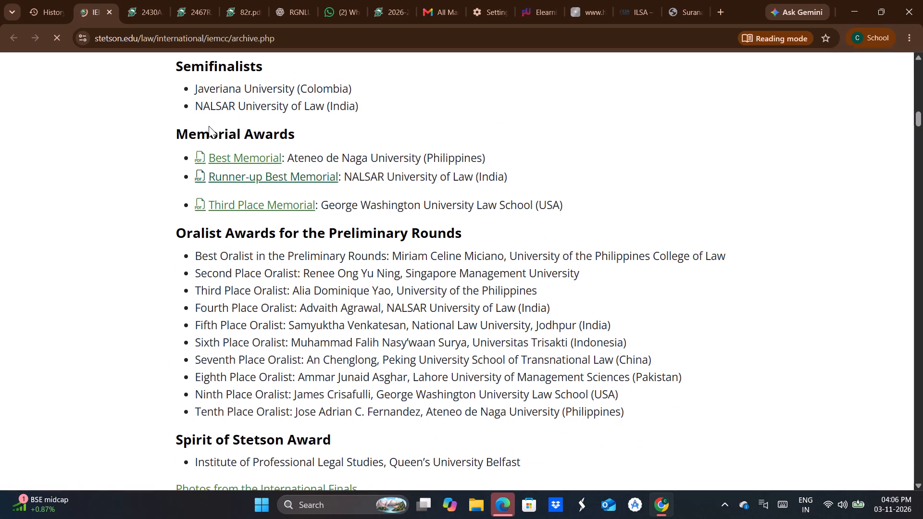
Download the 2430A memorial to the Downloads folder as a PDF named NALSAR_MEMO.
{"action": "left_click", "coordinate": [151, 13]}
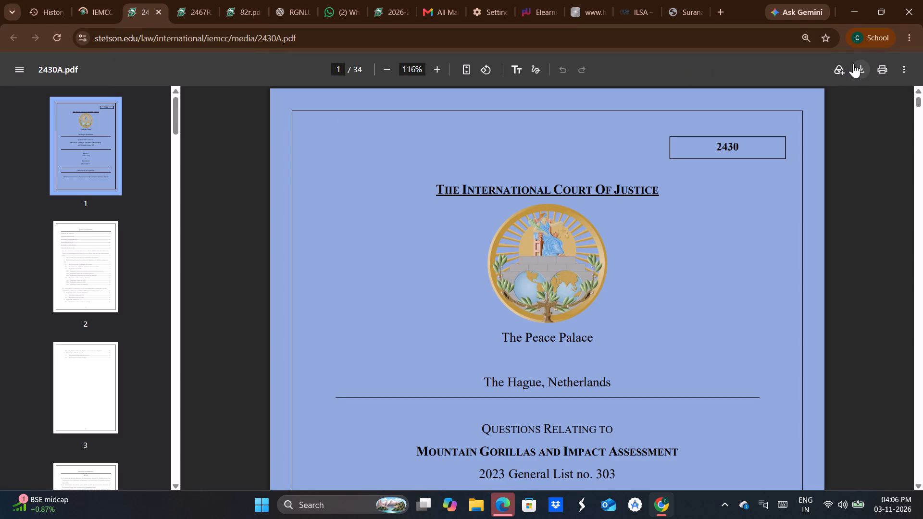
{"action": "left_click", "coordinate": [854, 64]}
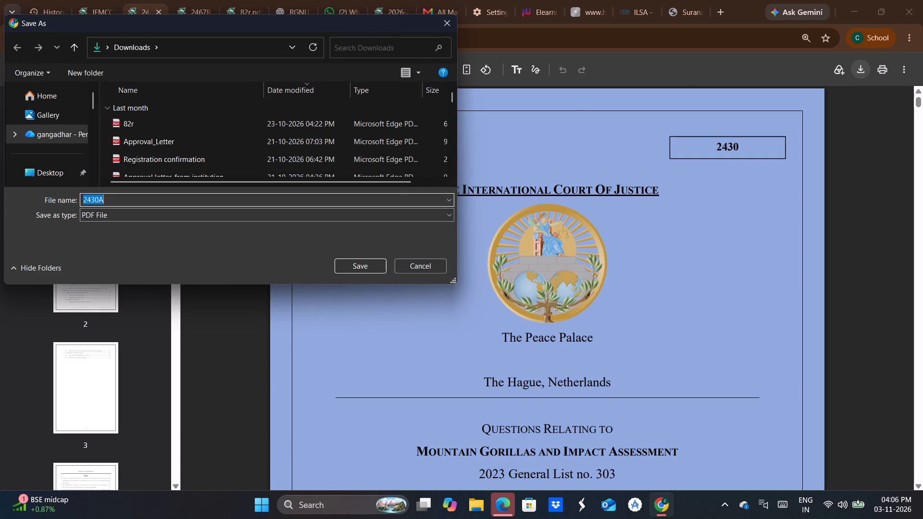
{"action": "type", "text": "NA"}
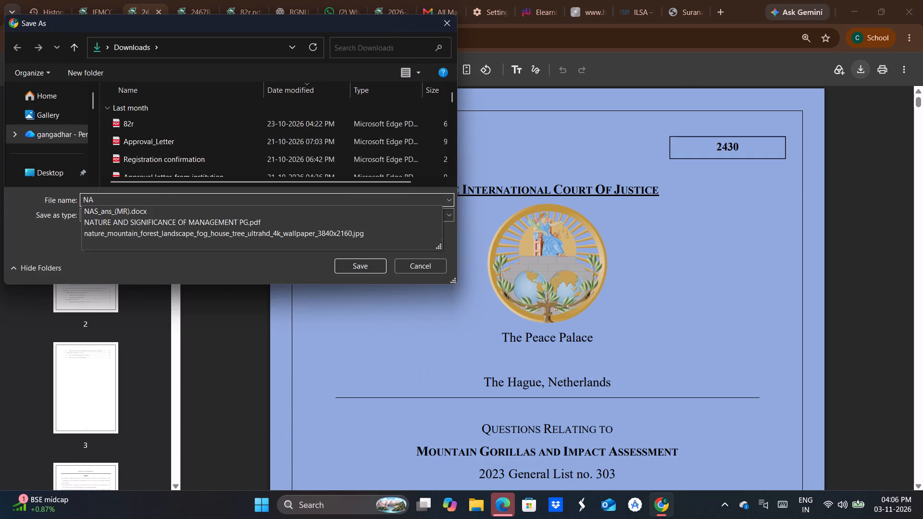
{"action": "type", "text": "LSAR"}
{"action": "key", "text": "space"}
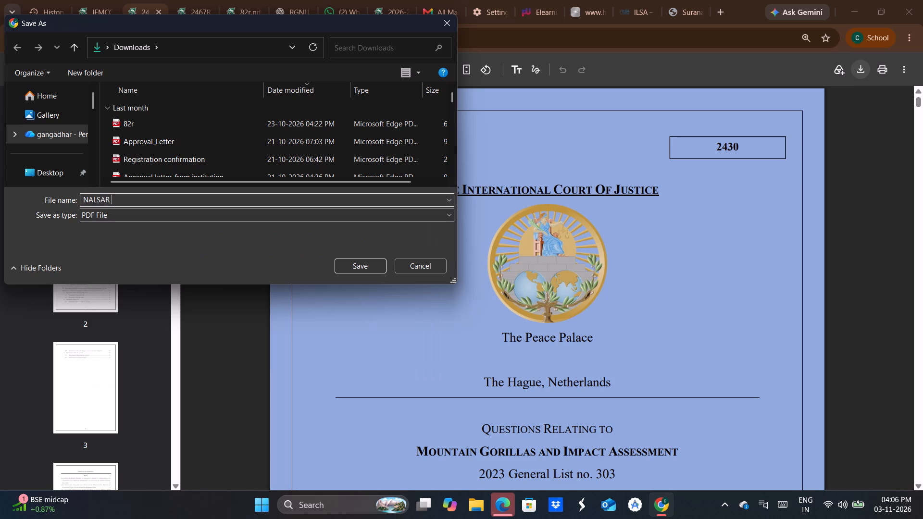
{"action": "key", "text": "BackSpace"}
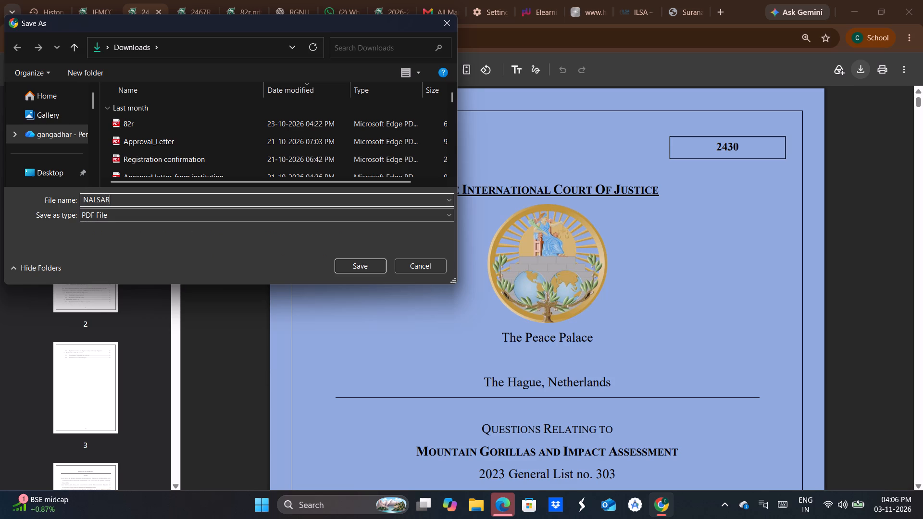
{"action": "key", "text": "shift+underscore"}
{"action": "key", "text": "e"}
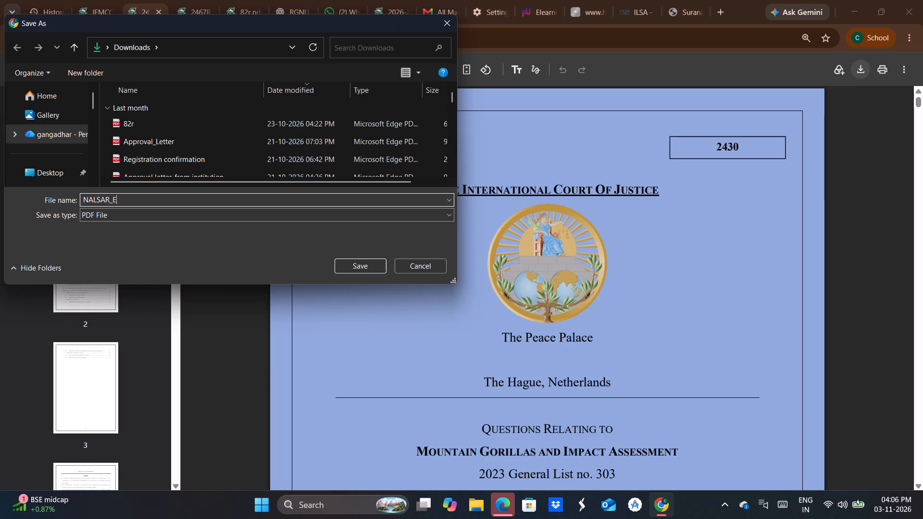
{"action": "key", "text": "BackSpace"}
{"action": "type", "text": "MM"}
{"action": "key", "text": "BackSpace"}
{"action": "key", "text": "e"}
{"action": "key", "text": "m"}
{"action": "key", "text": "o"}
Save the 2430A memorial as a PDF in the Downloads folder under the entered file name.
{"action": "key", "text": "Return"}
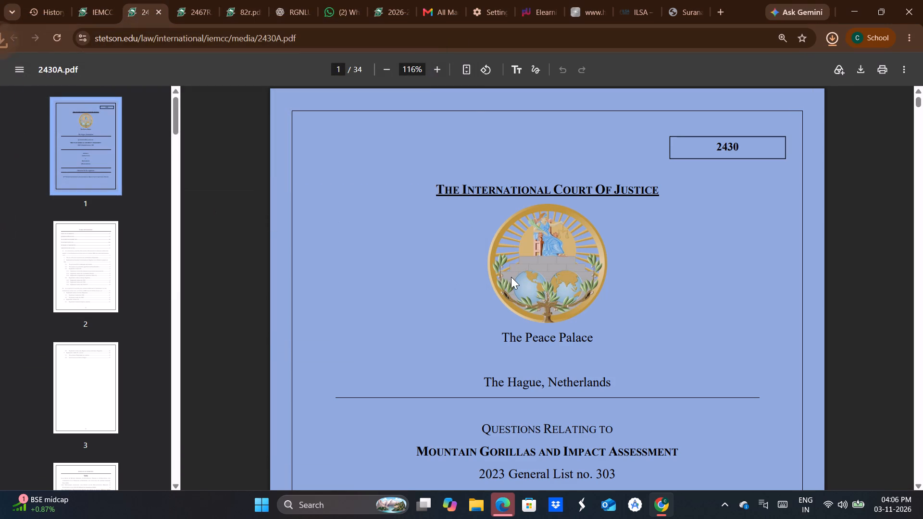
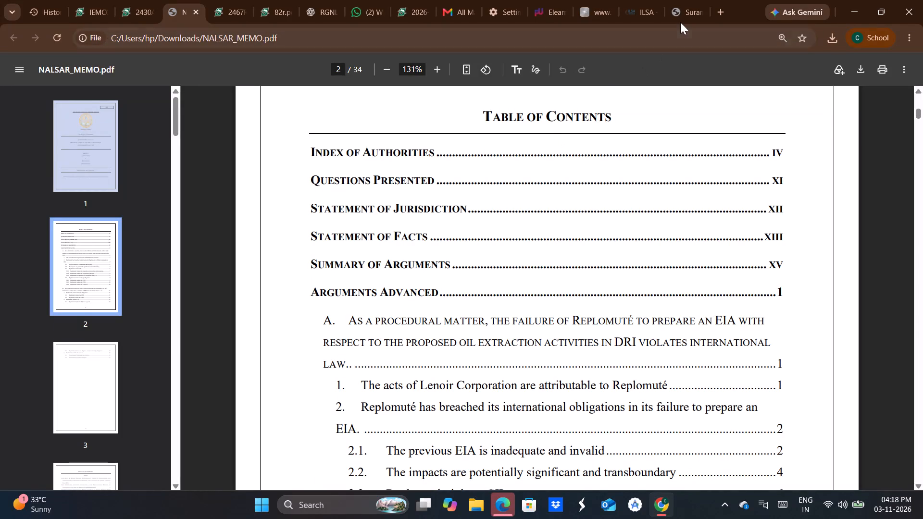
Close the ILSA and Surana Writing Competitions tabs and open a new blank tab.
{"action": "left_click", "coordinate": [648, 11]}
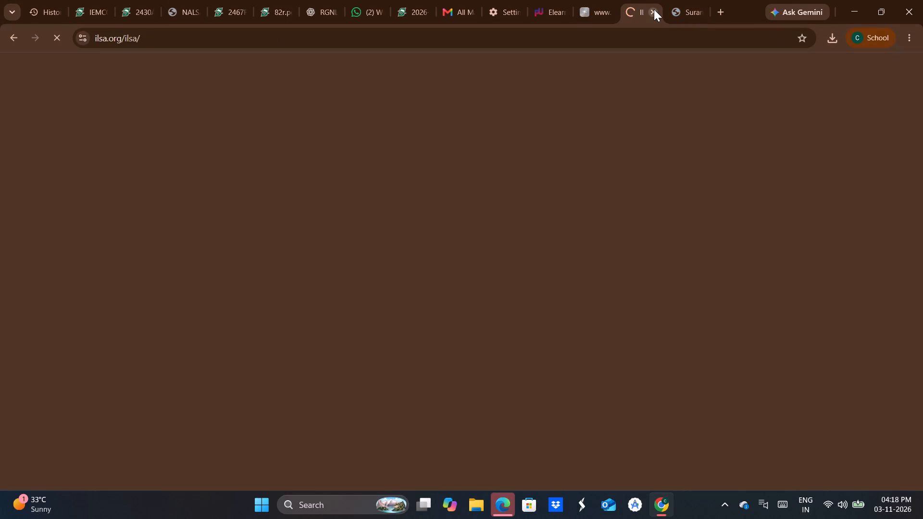
{"action": "left_click", "coordinate": [654, 9]}
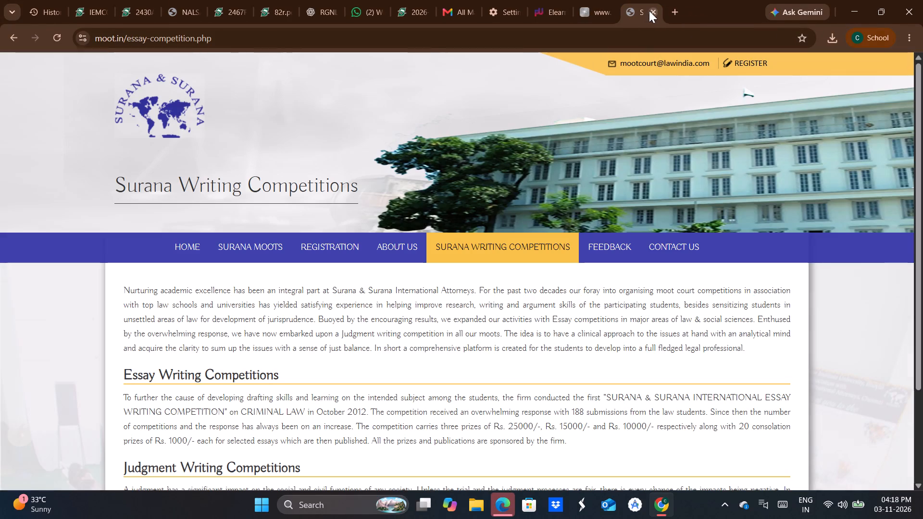
{"action": "left_click", "coordinate": [649, 11]}
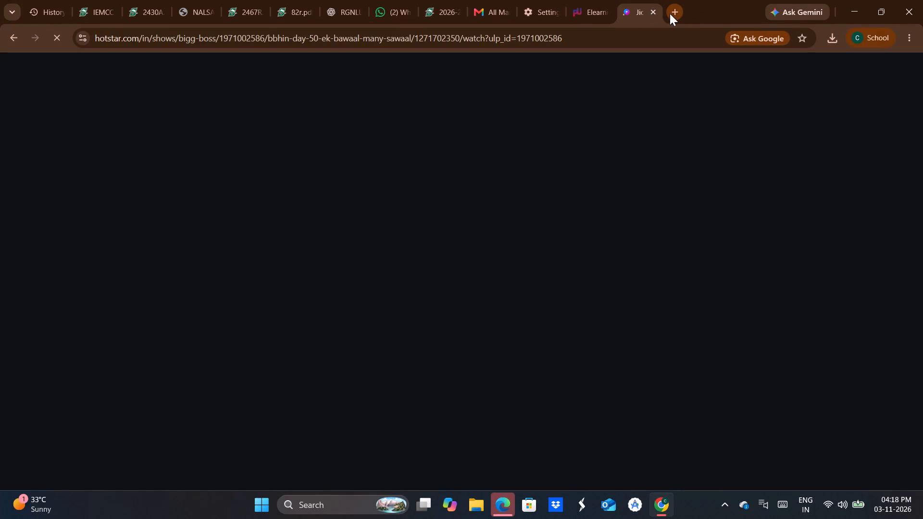
{"action": "left_click", "coordinate": [674, 11]}
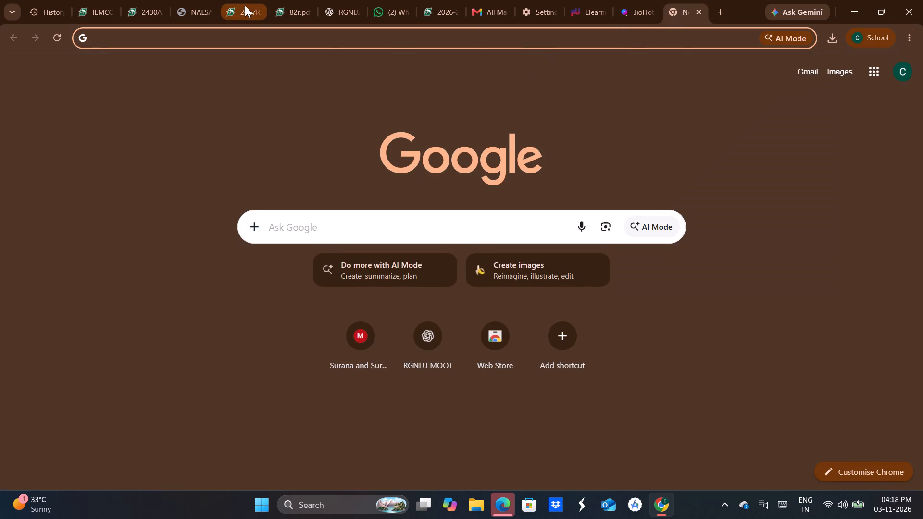
Return to NALSAR_MEMO.pdf and review its table of contents and the Books list in the Index of Authorities.
{"action": "left_click", "coordinate": [187, 0]}
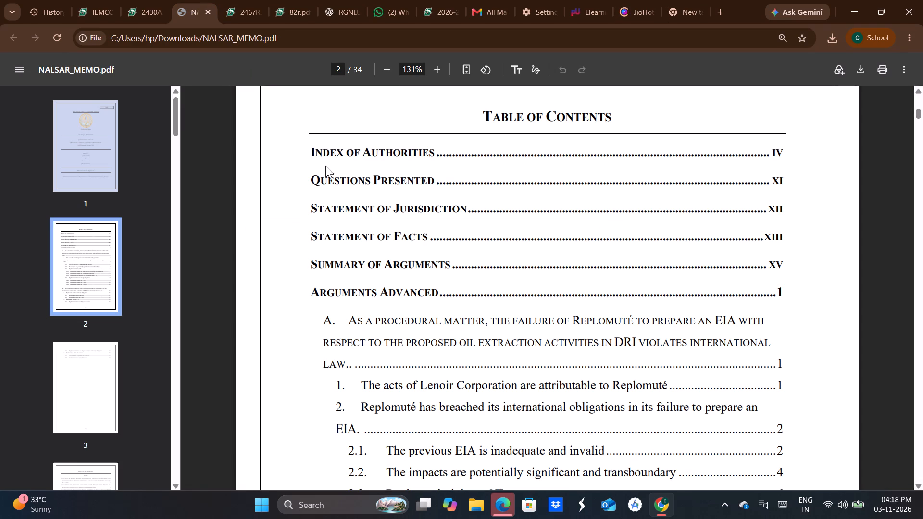
{"action": "scroll", "coordinate": [366, 222], "scroll_direction": "down", "scroll_amount": 7}
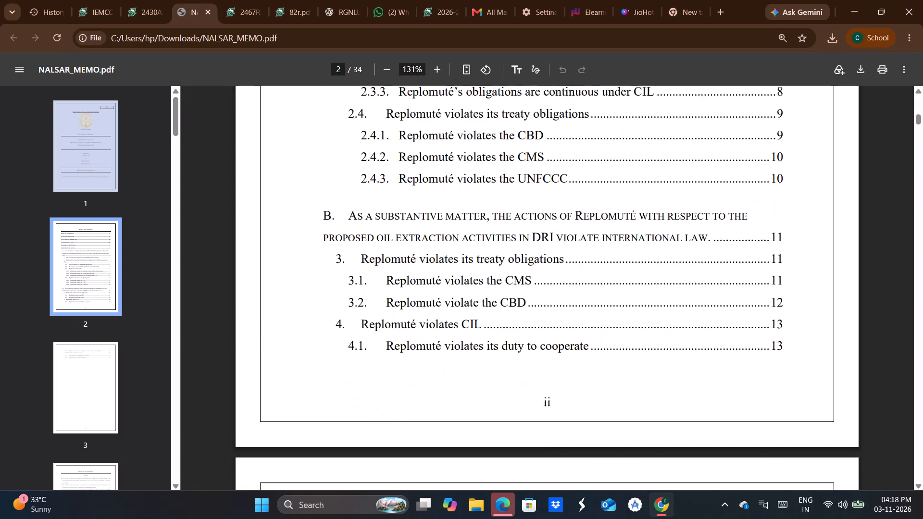
{"action": "scroll", "coordinate": [366, 222], "scroll_direction": "down", "scroll_amount": 9}
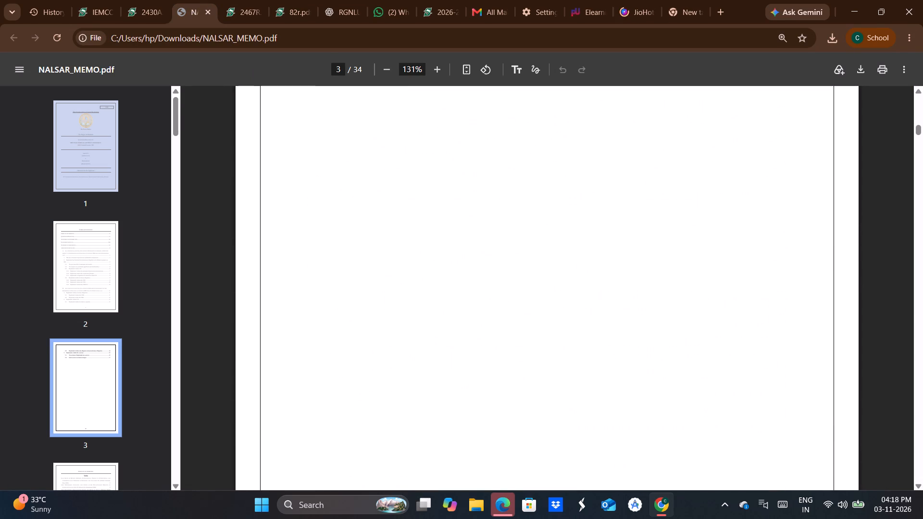
{"action": "scroll", "coordinate": [366, 222], "scroll_direction": "down", "scroll_amount": 7}
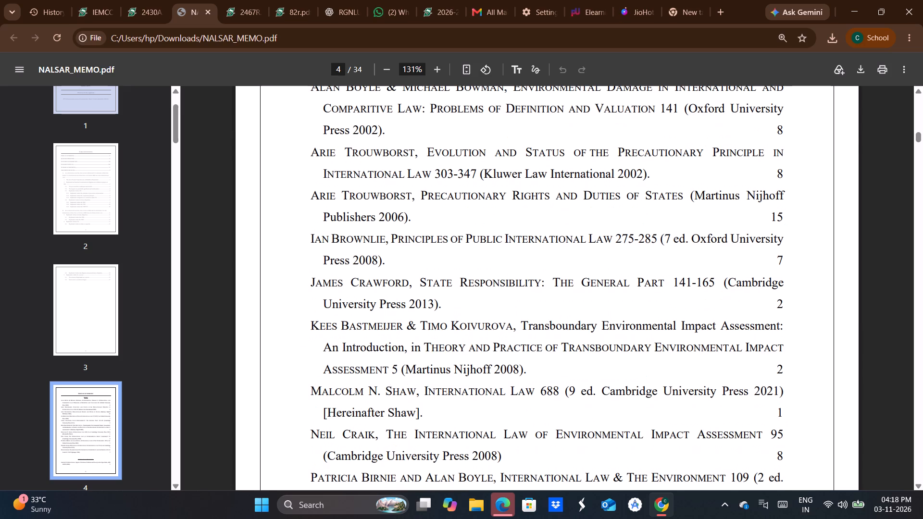
{"action": "right_click", "coordinate": [366, 222]}
{"action": "scroll", "coordinate": [366, 222], "scroll_direction": "up", "scroll_amount": 1}
{"action": "left_click", "coordinate": [320, 192]}
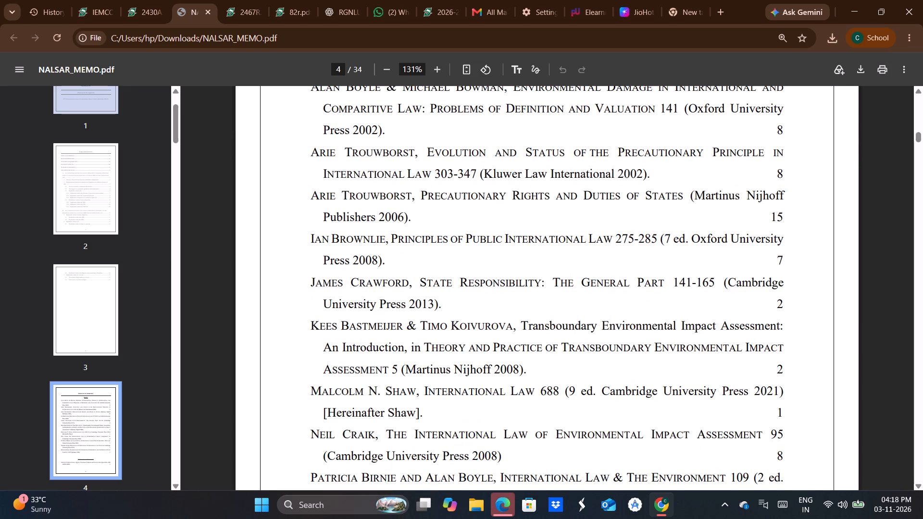
{"action": "scroll", "coordinate": [366, 211], "scroll_direction": "up", "scroll_amount": 1}
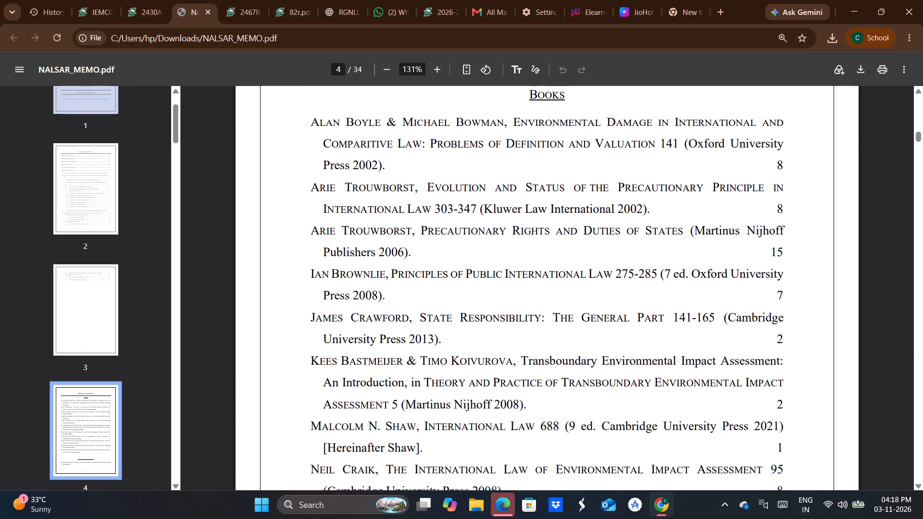
{"action": "right_click", "coordinate": [366, 211]}
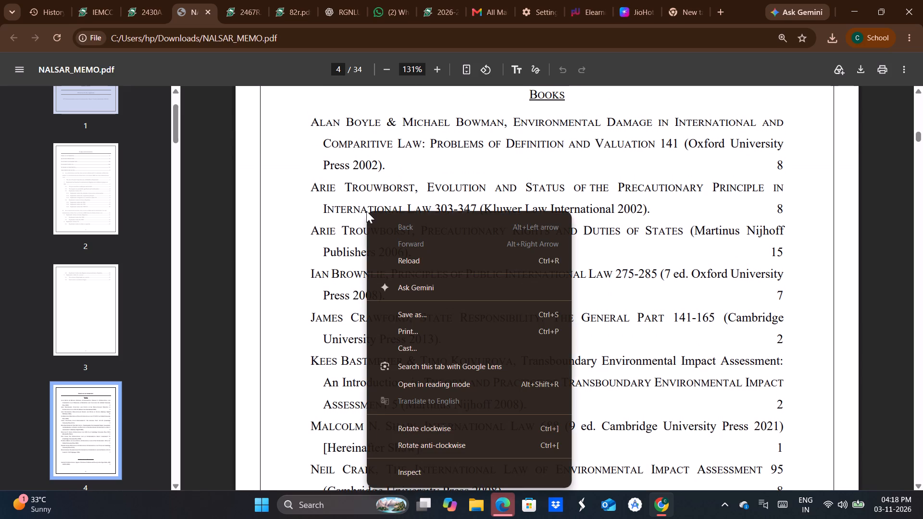
{"action": "left_click", "coordinate": [530, 159]}
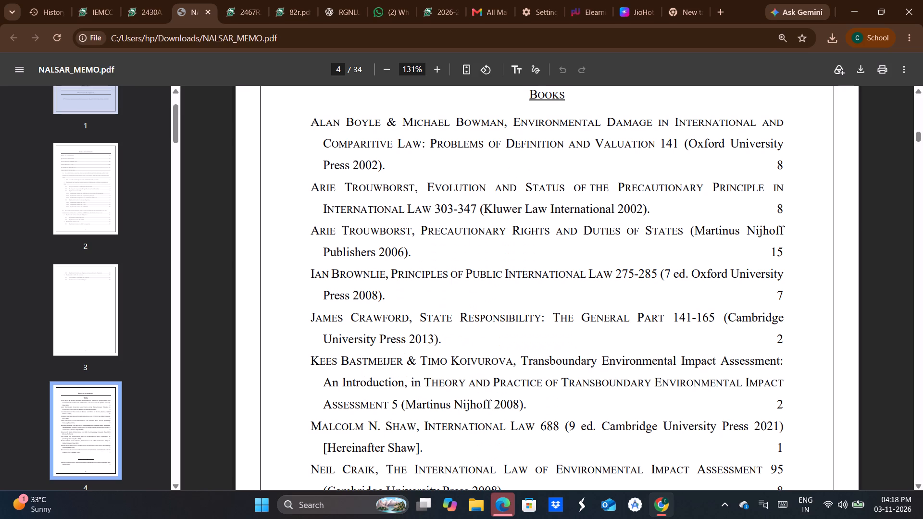
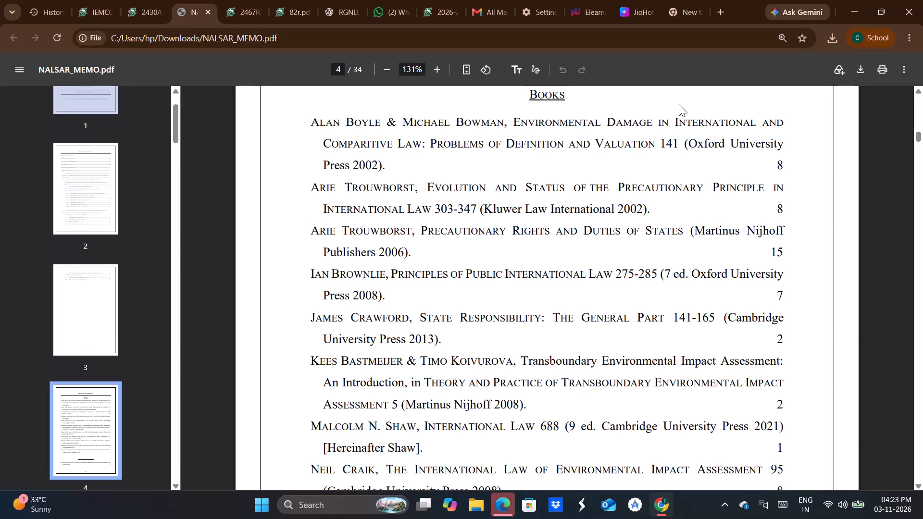
Read through the remaining Books entries in the memorial's Index of Authorities, down to the International Documents heading.
{"action": "scroll", "coordinate": [577, 252], "scroll_direction": "down", "scroll_amount": 1}
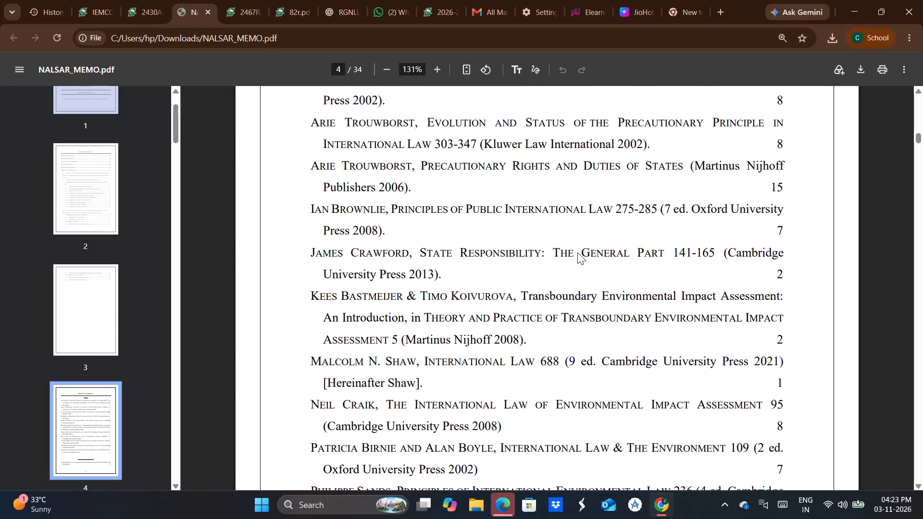
{"action": "scroll", "coordinate": [577, 252], "scroll_direction": "down", "scroll_amount": 2}
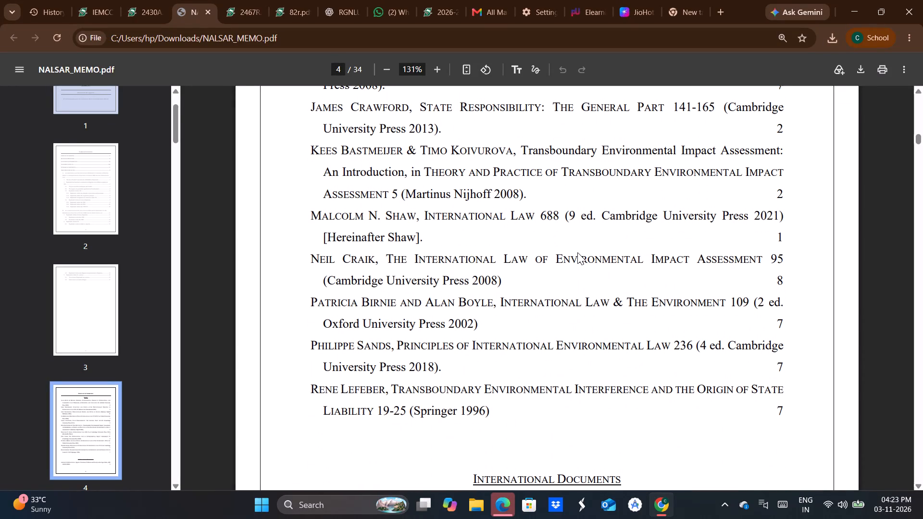
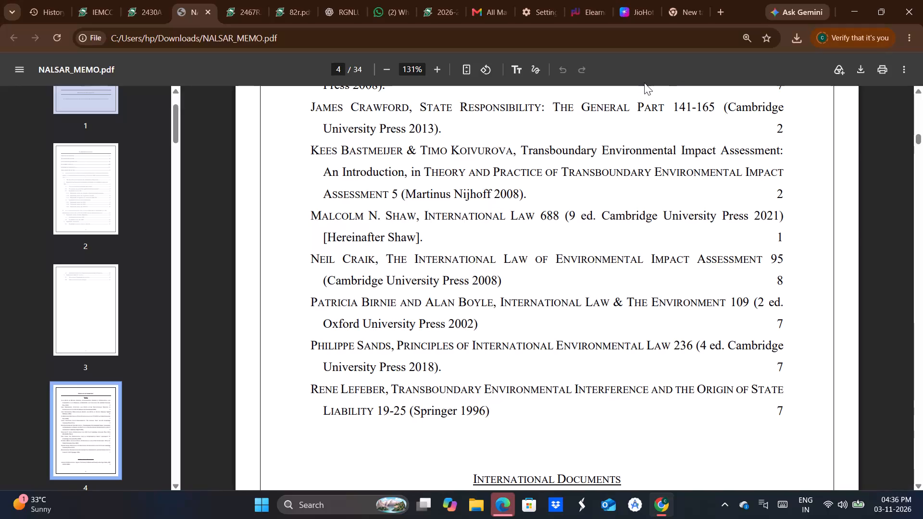
Switch from the NALSAR memorial to the blank new tab and close the Microsoft Edge window showing an empty new tab.
{"action": "left_click", "coordinate": [692, 0]}
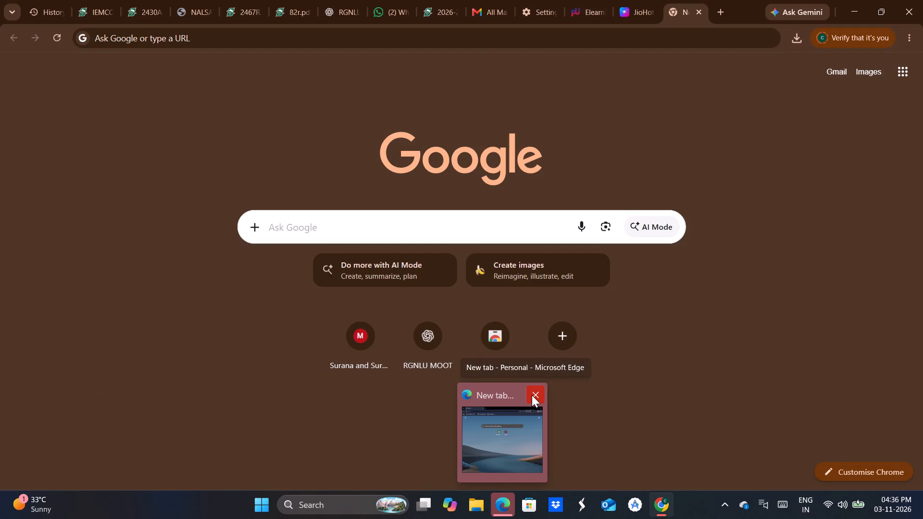
{"action": "left_click", "coordinate": [532, 395]}
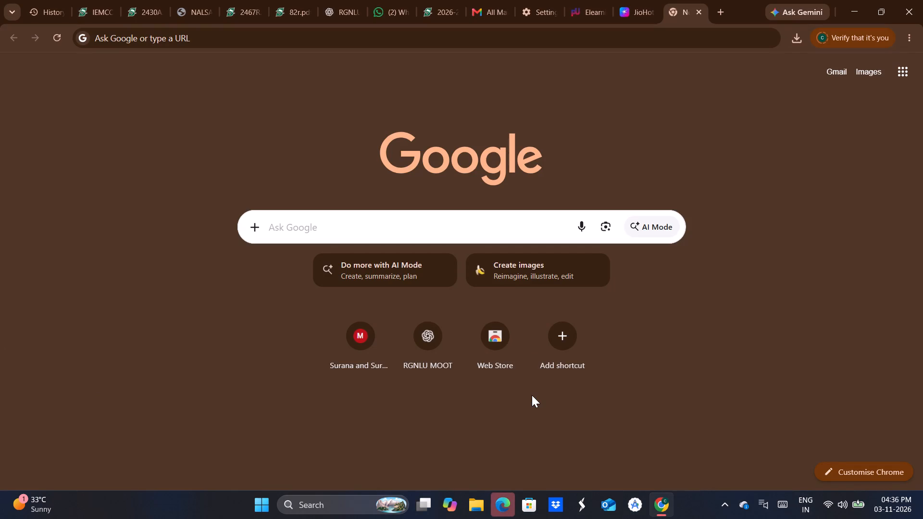
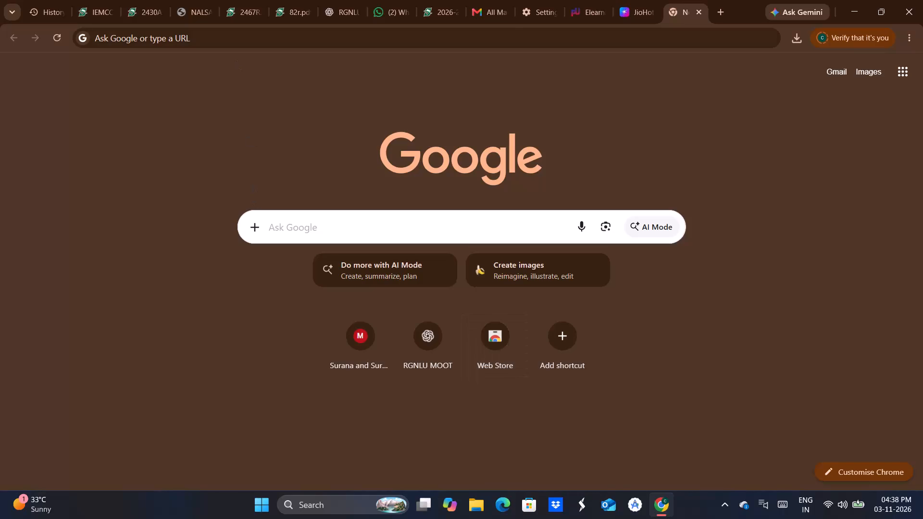
Return to the open 2430A.pdf memorial and examine its cover page on Mountain Gorillas and Impact Assessment.
{"action": "left_click", "coordinate": [156, 1]}
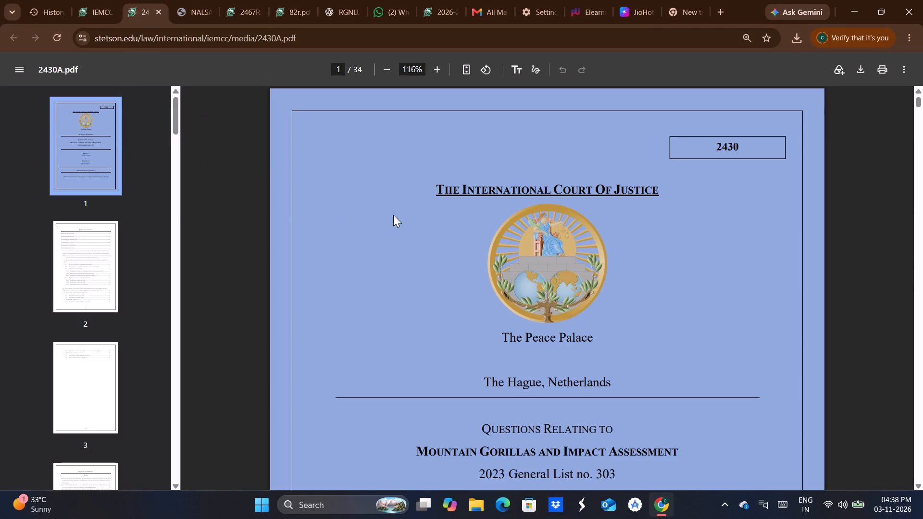
{"action": "scroll", "coordinate": [393, 215], "scroll_direction": "down", "scroll_amount": 1}
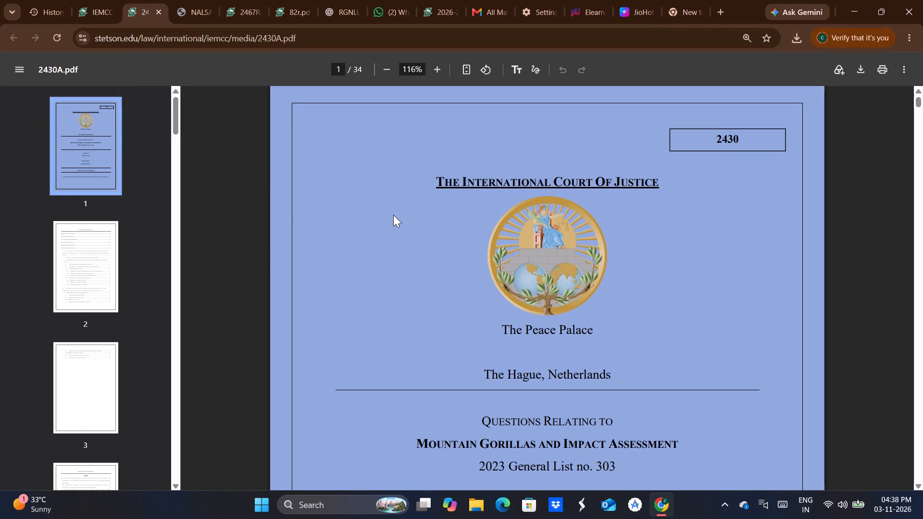
{"action": "scroll", "coordinate": [393, 215], "scroll_direction": "down", "scroll_amount": 4}
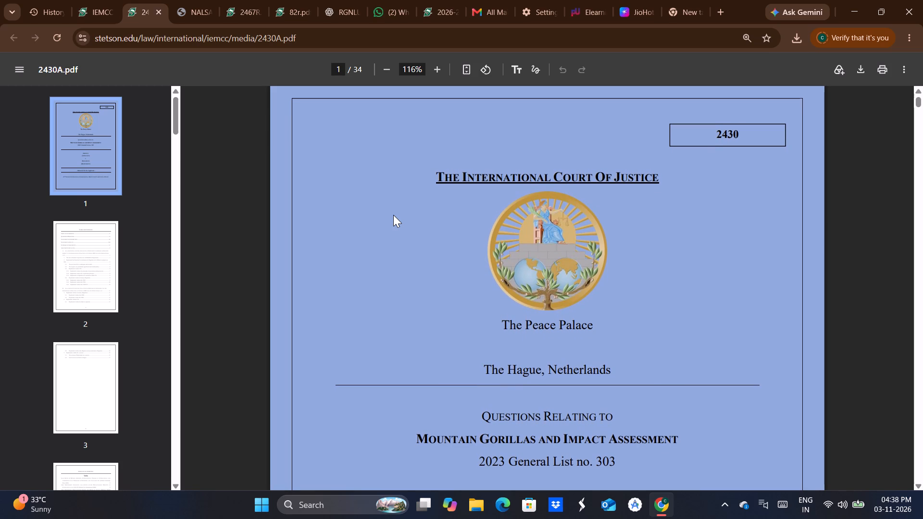
{"action": "scroll", "coordinate": [393, 215], "scroll_direction": "down", "scroll_amount": 1}
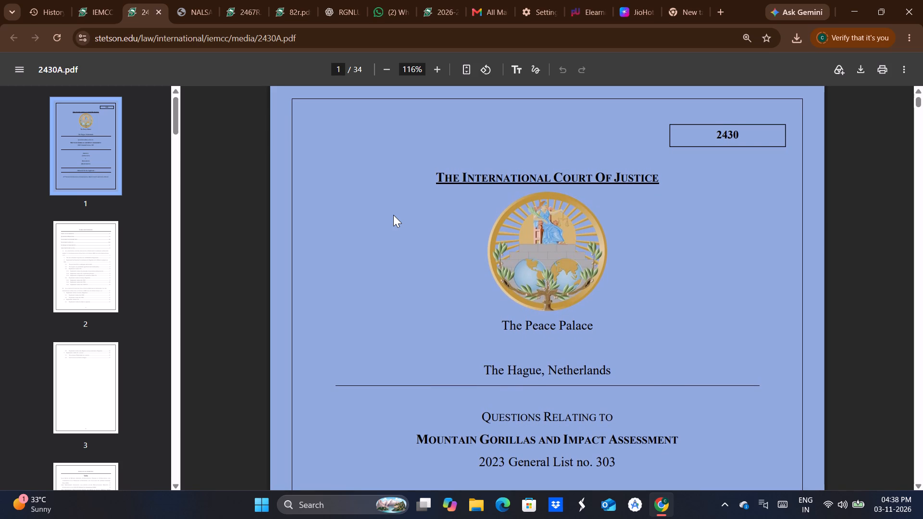
{"action": "scroll", "coordinate": [393, 215], "scroll_direction": "down", "scroll_amount": 3}
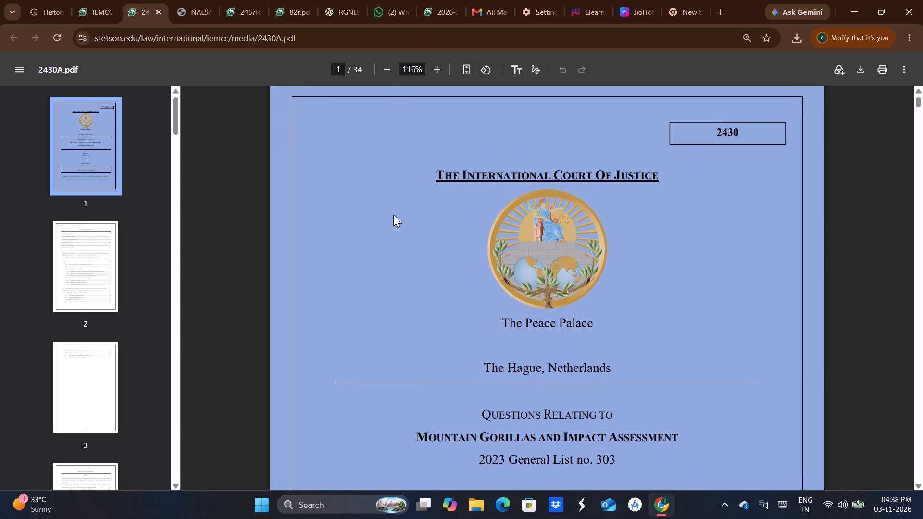
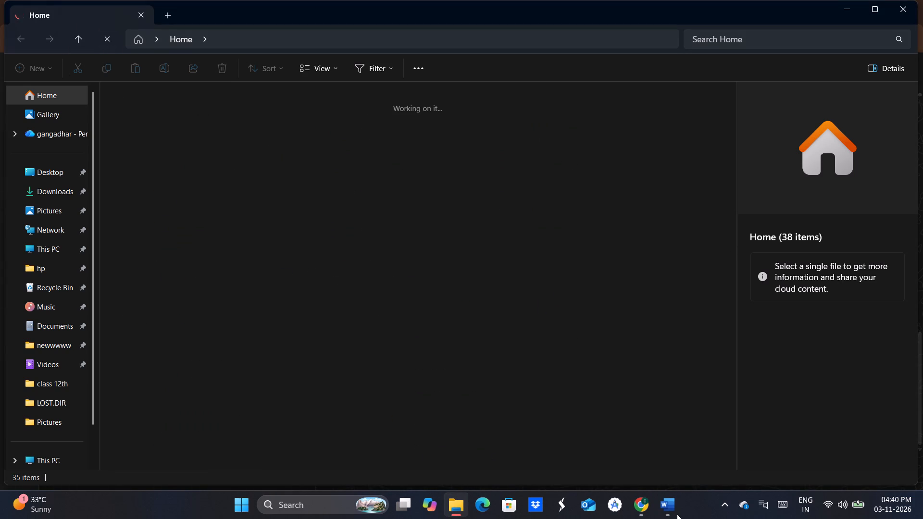
Switch from the file browser to the NALSAR_MEMO document open in Word.
{"action": "left_click", "coordinate": [663, 503]}
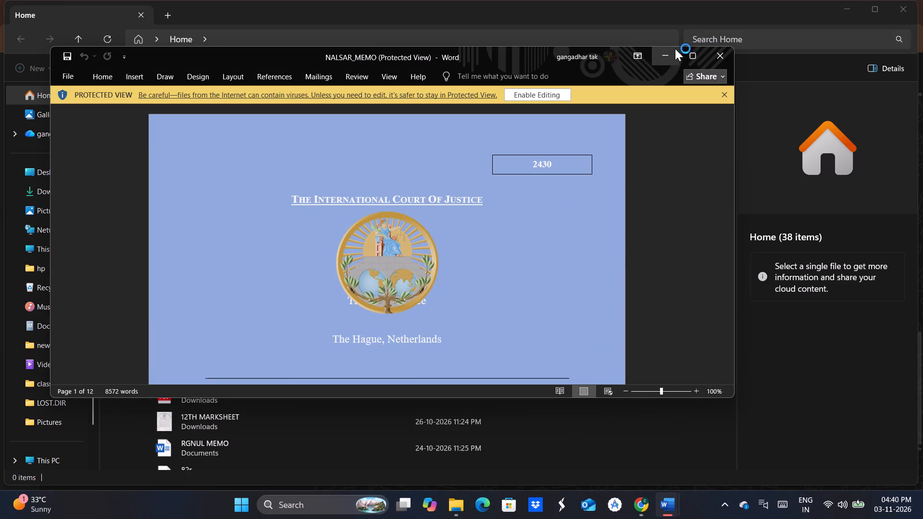
Maximize the NALSAR_MEMO document window and enable editing of the protected document.
{"action": "left_click", "coordinate": [694, 55]}
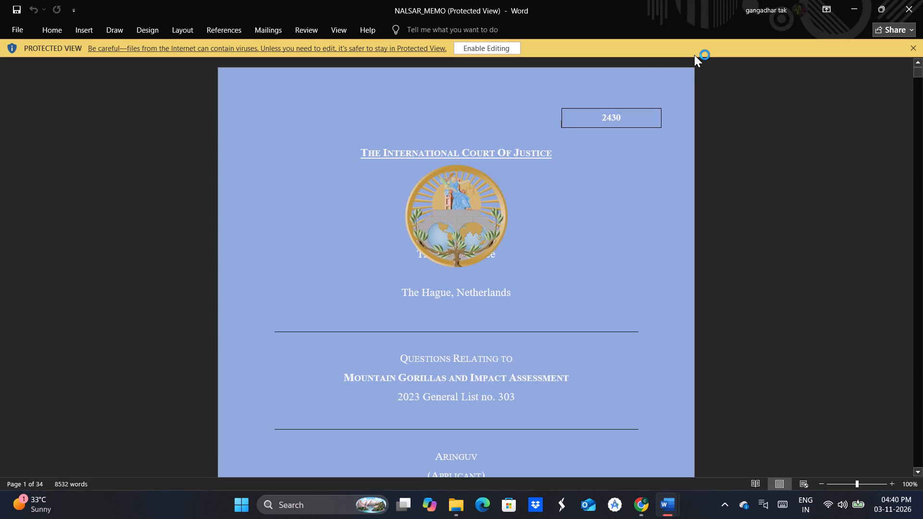
{"action": "left_click", "coordinate": [490, 48]}
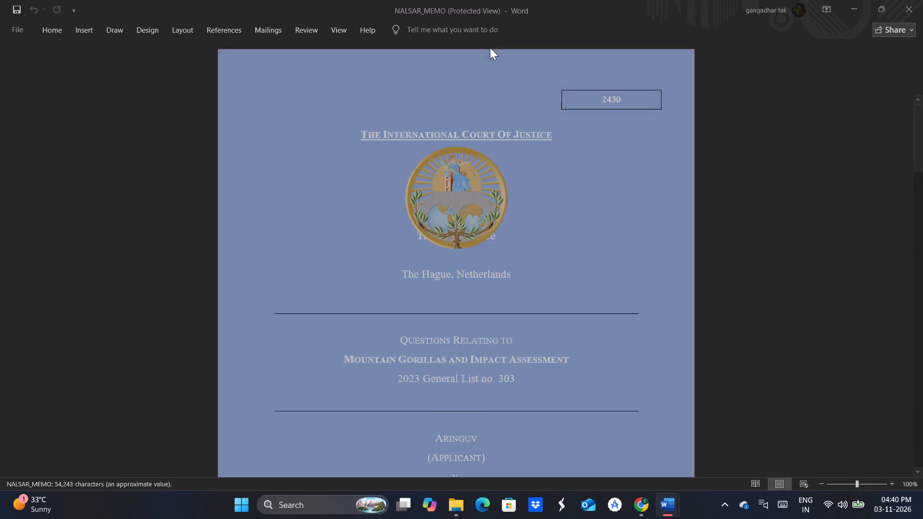
Look through the front matter of NALSAR_MEMO, including the table of contents and the list of authorities.
{"action": "scroll", "coordinate": [534, 240], "scroll_direction": "down", "scroll_amount": 2}
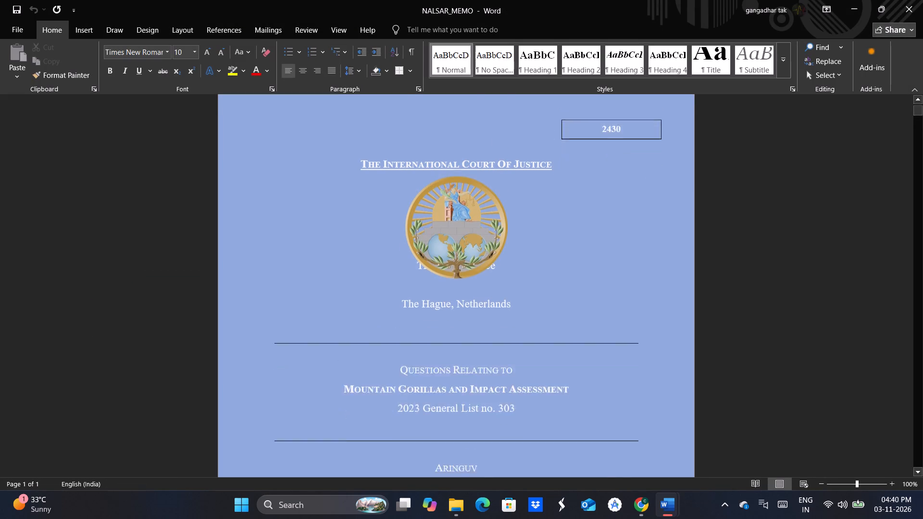
{"action": "scroll", "coordinate": [534, 240], "scroll_direction": "down", "scroll_amount": 5}
{"action": "scroll", "coordinate": [534, 240], "scroll_direction": "up", "scroll_amount": 1}
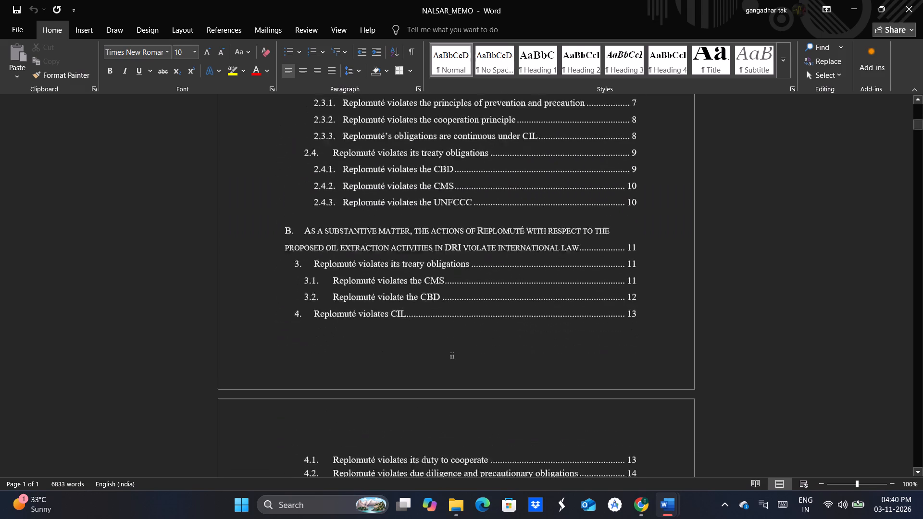
{"action": "scroll", "coordinate": [534, 240], "scroll_direction": "up", "scroll_amount": 1}
{"action": "scroll", "coordinate": [534, 240], "scroll_direction": "down", "scroll_amount": 6}
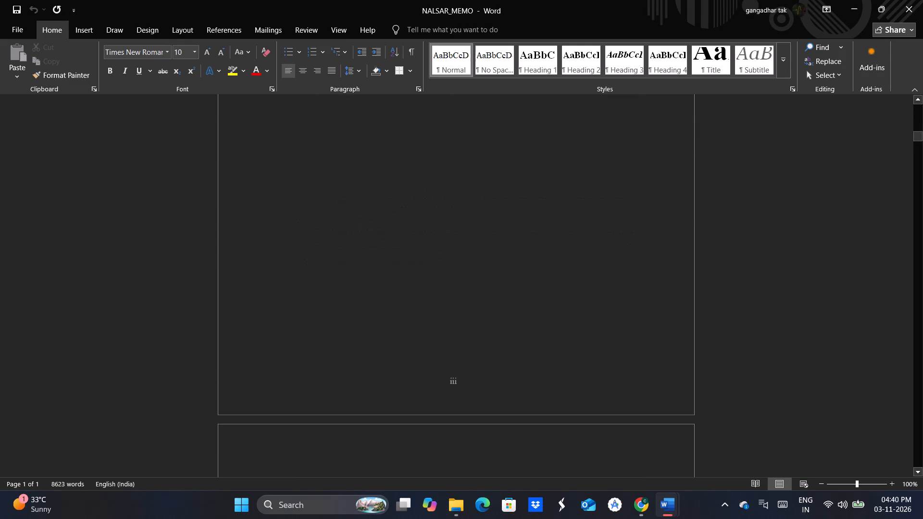
{"action": "scroll", "coordinate": [534, 240], "scroll_direction": "down", "scroll_amount": 5}
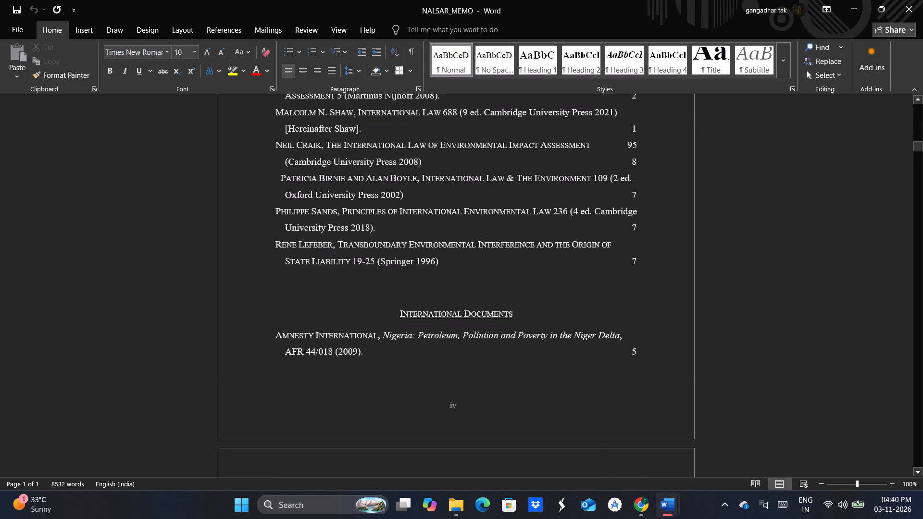
Open the RGNUL MEMO document from the recent files in File Explorer and maximize its window.
{"action": "left_click", "coordinate": [451, 504]}
{"action": "double_click", "coordinate": [451, 504]}
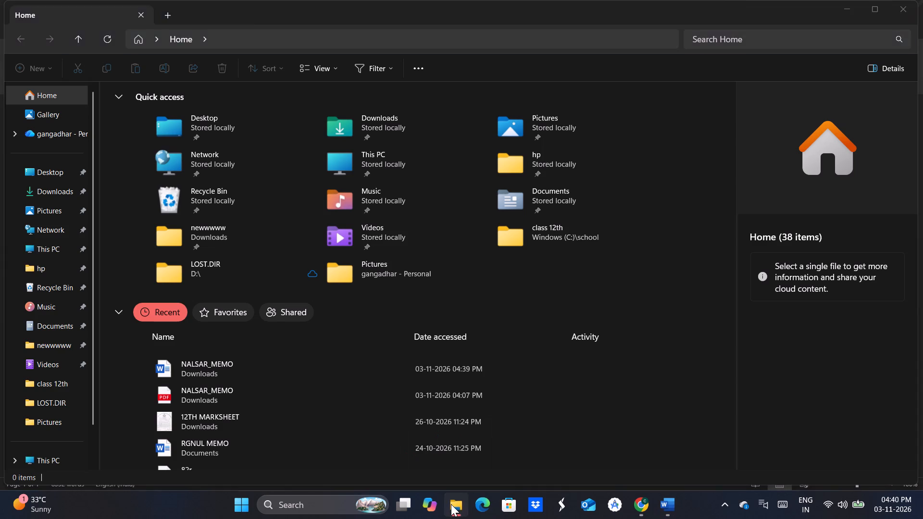
{"action": "scroll", "coordinate": [451, 504], "scroll_direction": "down", "scroll_amount": 1}
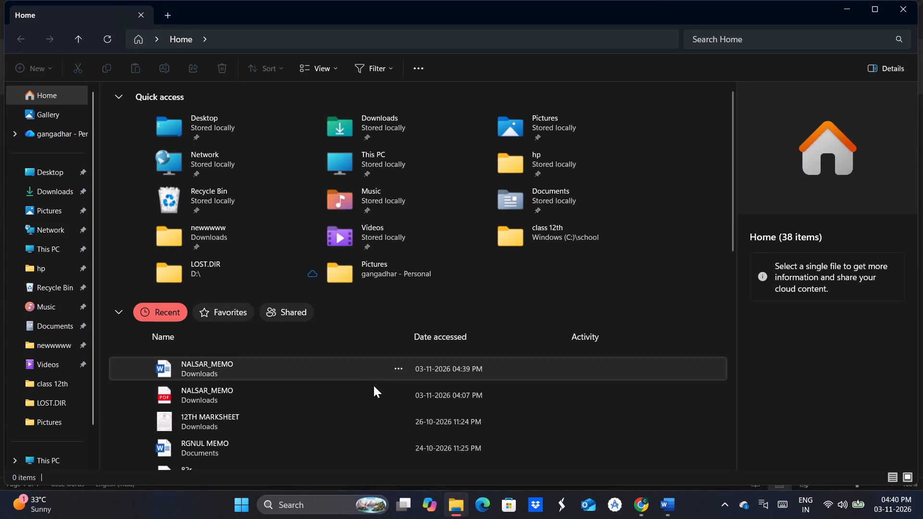
{"action": "scroll", "coordinate": [323, 360], "scroll_direction": "down", "scroll_amount": 1}
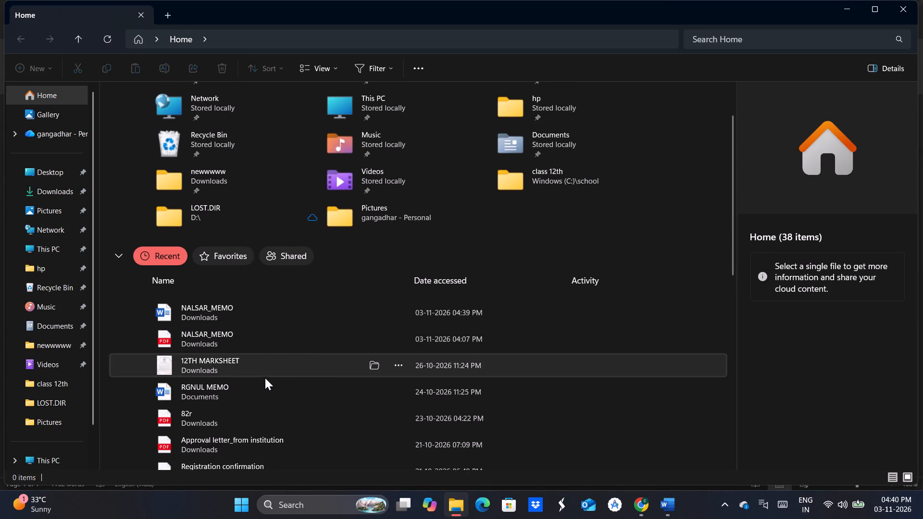
{"action": "double_click", "coordinate": [259, 385]}
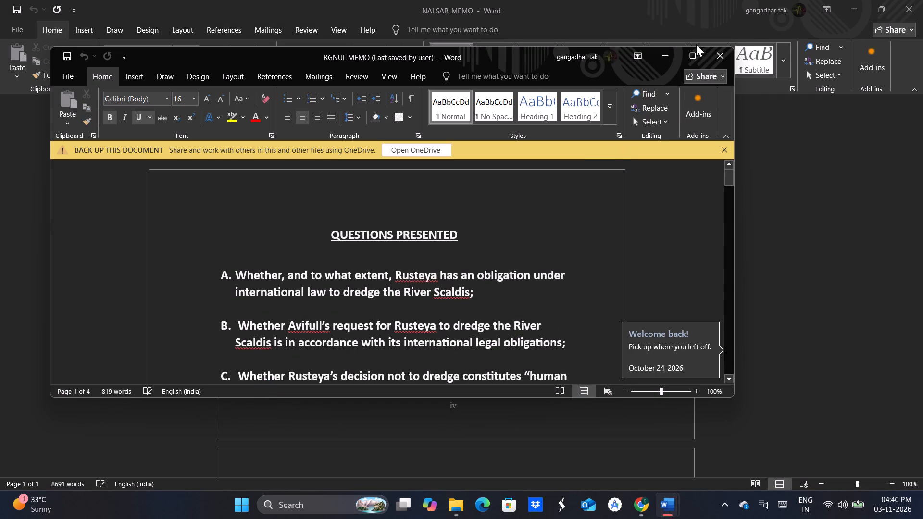
{"action": "left_click", "coordinate": [694, 56]}
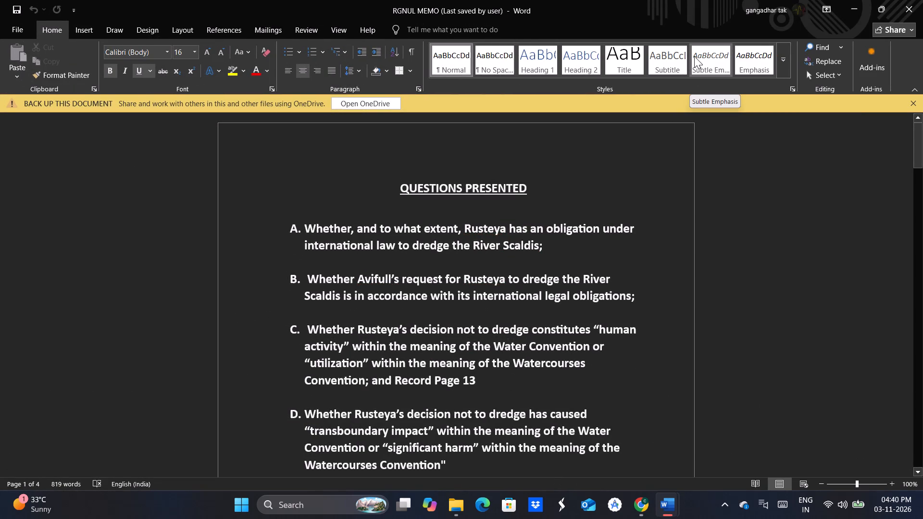
Copy the full paragraph under the Statement of Jurisdiction heading in RGNUL MEMO, starting at "The International Court of Justice".
{"action": "scroll", "coordinate": [739, 179], "scroll_direction": "down", "scroll_amount": 6}
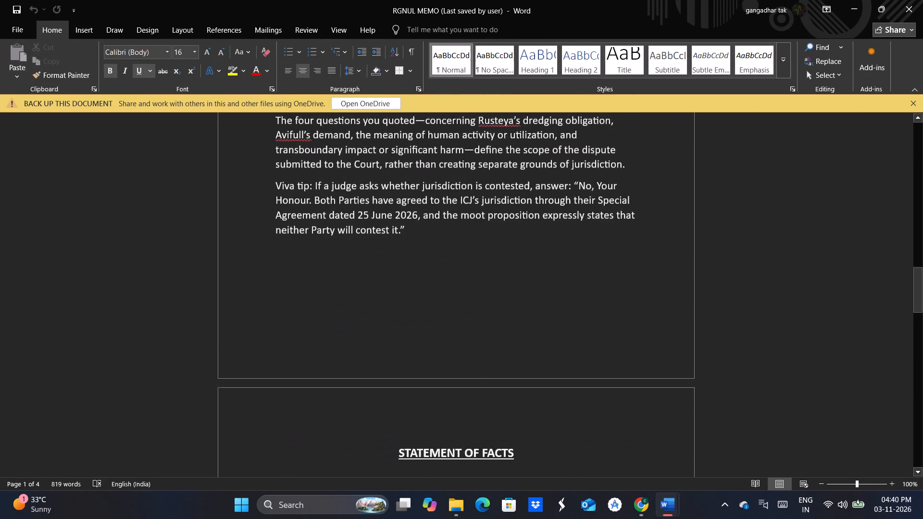
{"action": "scroll", "coordinate": [739, 179], "scroll_direction": "down", "scroll_amount": 5}
{"action": "scroll", "coordinate": [739, 179], "scroll_direction": "up", "scroll_amount": 4}
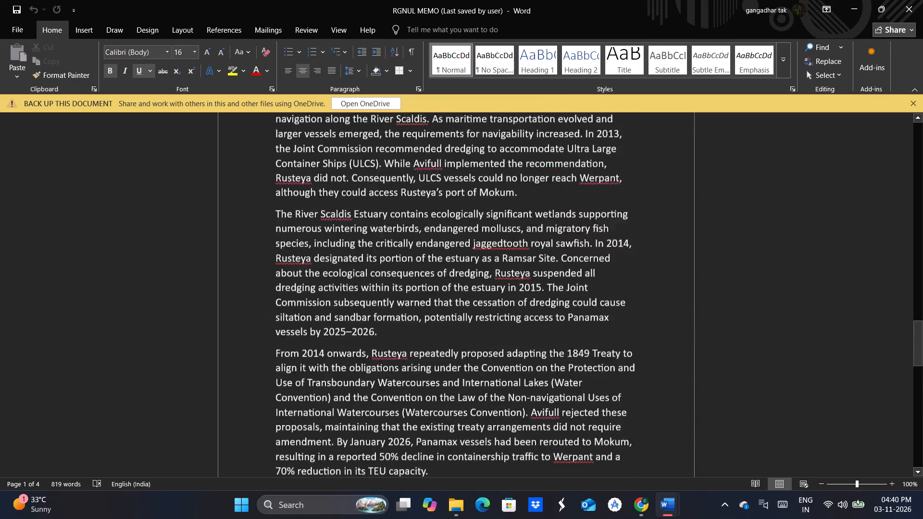
{"action": "scroll", "coordinate": [739, 179], "scroll_direction": "up", "scroll_amount": 7}
{"action": "scroll", "coordinate": [739, 179], "scroll_direction": "down", "scroll_amount": 1}
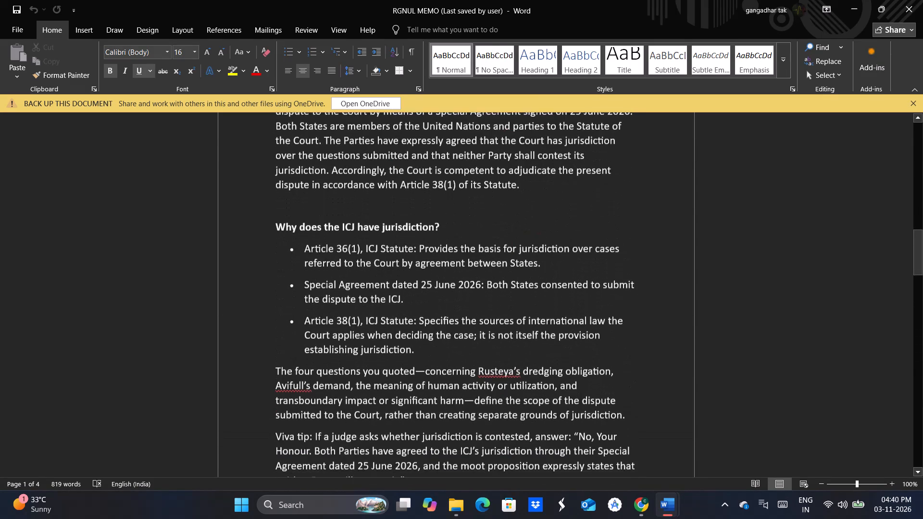
{"action": "scroll", "coordinate": [716, 218], "scroll_direction": "up", "scroll_amount": 1}
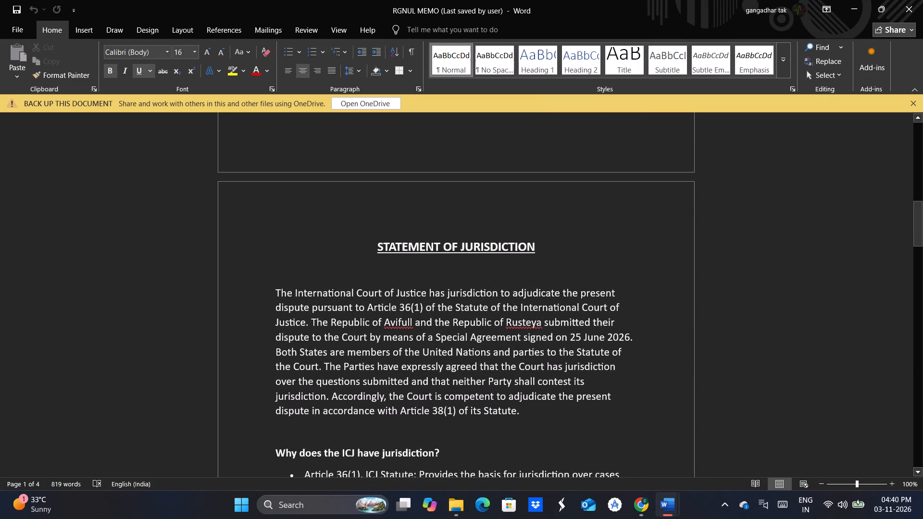
{"action": "left_click_drag", "start_coordinate": [536, 420], "coordinate": [299, 288]}
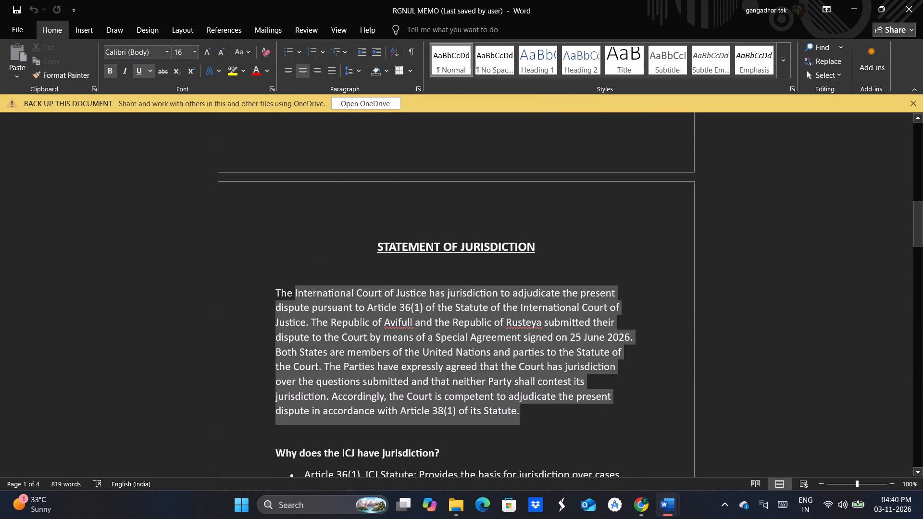
{"action": "left_click_drag", "start_coordinate": [299, 288], "coordinate": [278, 287]}
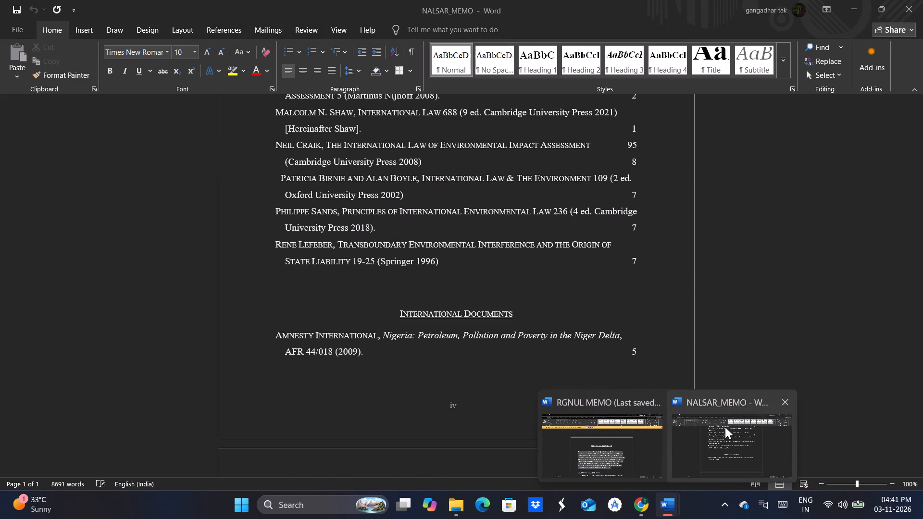
Switch to NALSAR_MEMO and delete the Statement of Jurisdiction text that follows "Pursuant to", including the second paragraph.
{"action": "left_click", "coordinate": [725, 427]}
{"action": "scroll", "coordinate": [499, 321], "scroll_direction": "down", "scroll_amount": 11}
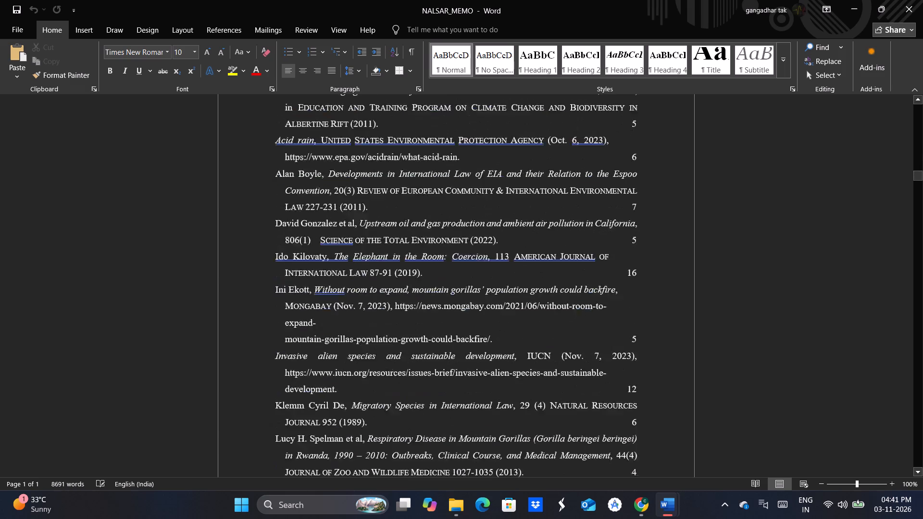
{"action": "scroll", "coordinate": [499, 321], "scroll_direction": "down", "scroll_amount": 12}
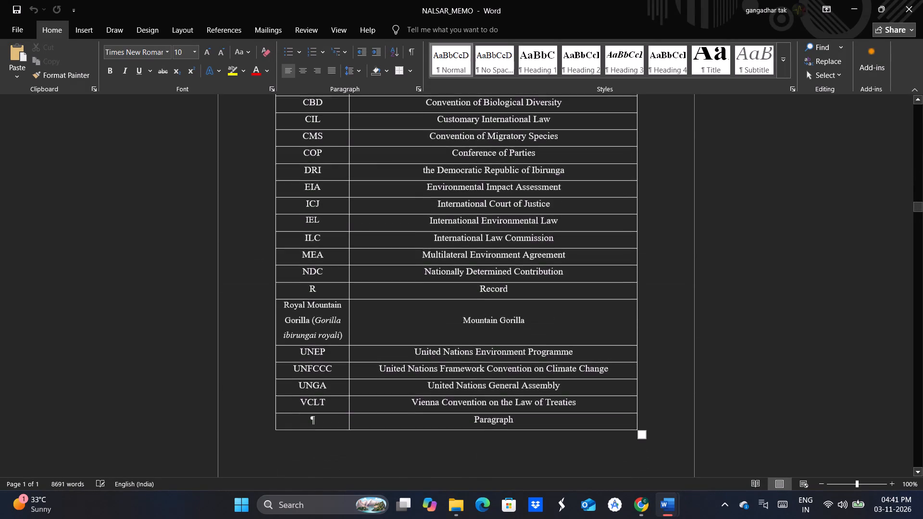
{"action": "scroll", "coordinate": [499, 321], "scroll_direction": "up", "scroll_amount": 6}
{"action": "scroll", "coordinate": [499, 321], "scroll_direction": "right", "scroll_amount": 4}
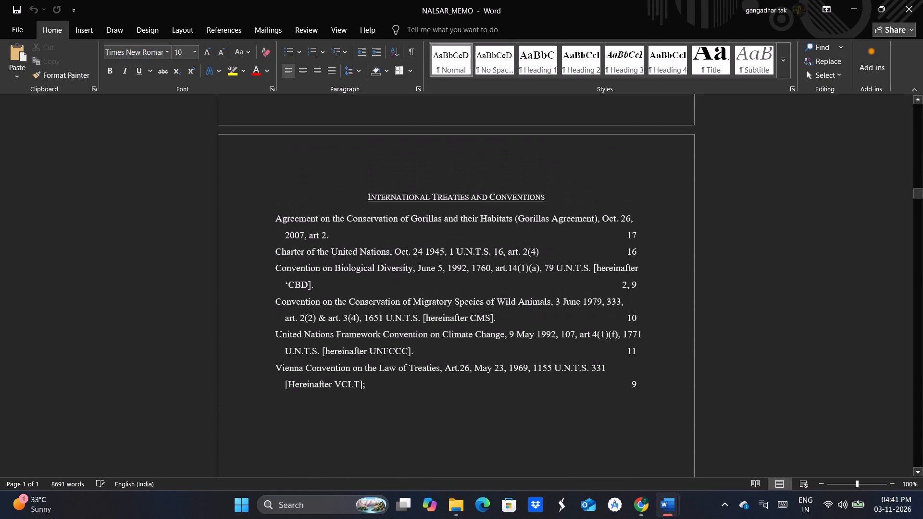
{"action": "scroll", "coordinate": [499, 321], "scroll_direction": "right", "scroll_amount": 2}
{"action": "scroll", "coordinate": [499, 321], "scroll_direction": "down", "scroll_amount": 5}
{"action": "scroll", "coordinate": [499, 321], "scroll_direction": "up", "scroll_amount": 2}
{"action": "scroll", "coordinate": [499, 321], "scroll_direction": "down", "scroll_amount": 1}
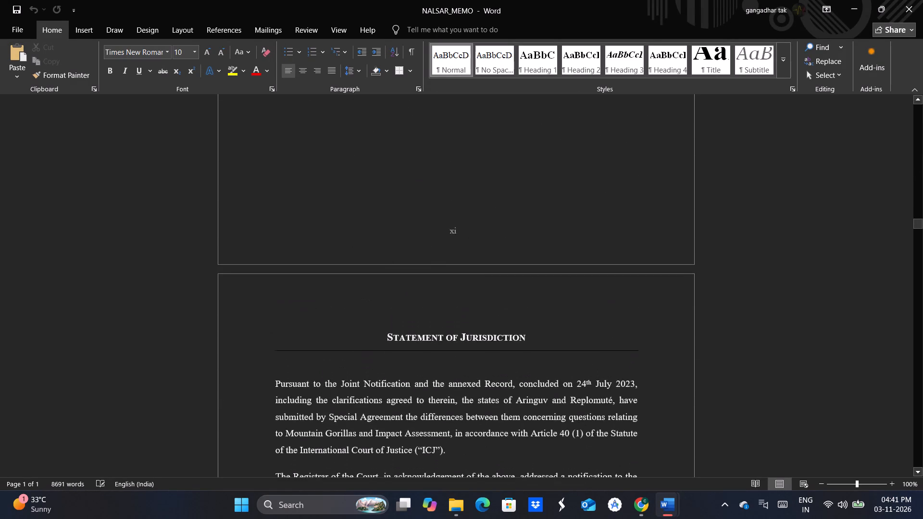
{"action": "scroll", "coordinate": [499, 321], "scroll_direction": "down", "scroll_amount": 1}
{"action": "scroll", "coordinate": [499, 321], "scroll_direction": "up", "scroll_amount": 1}
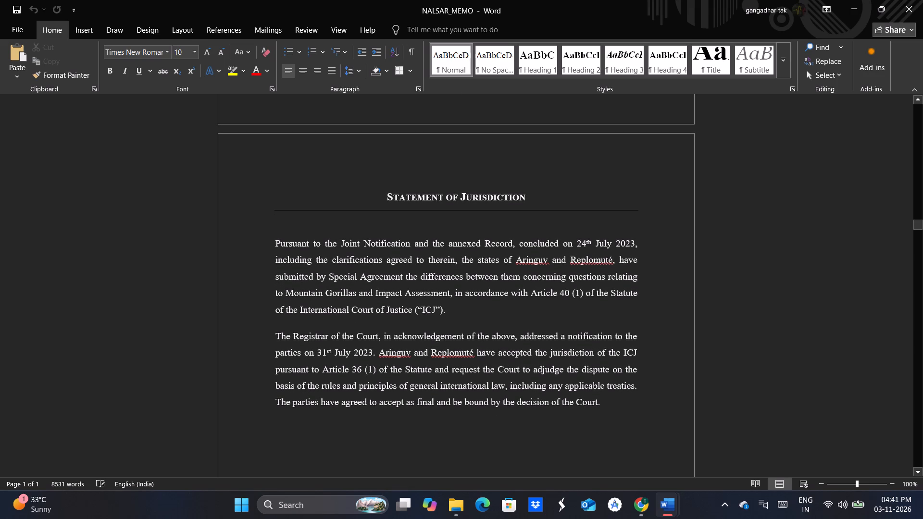
{"action": "left_click_drag", "start_coordinate": [605, 408], "coordinate": [328, 249]}
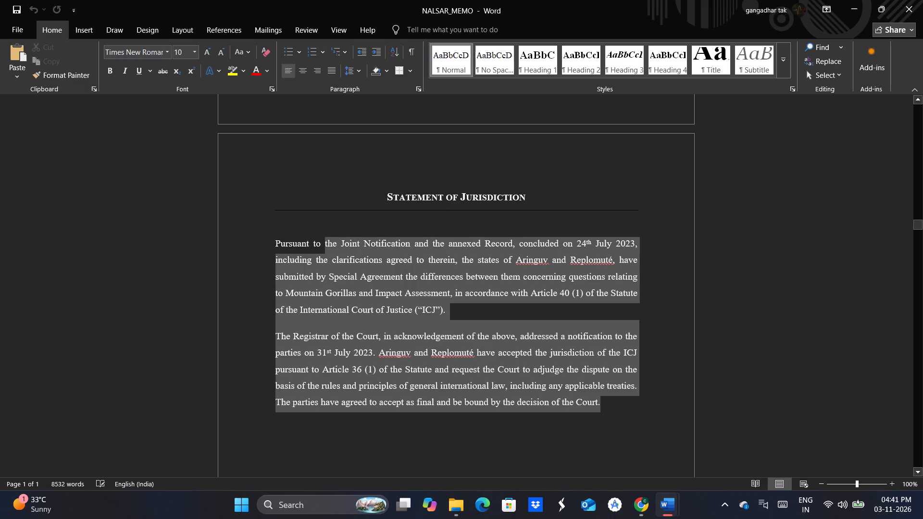
{"action": "left_click_drag", "start_coordinate": [328, 249], "coordinate": [327, 245]}
{"action": "key", "text": "BackSpace"}
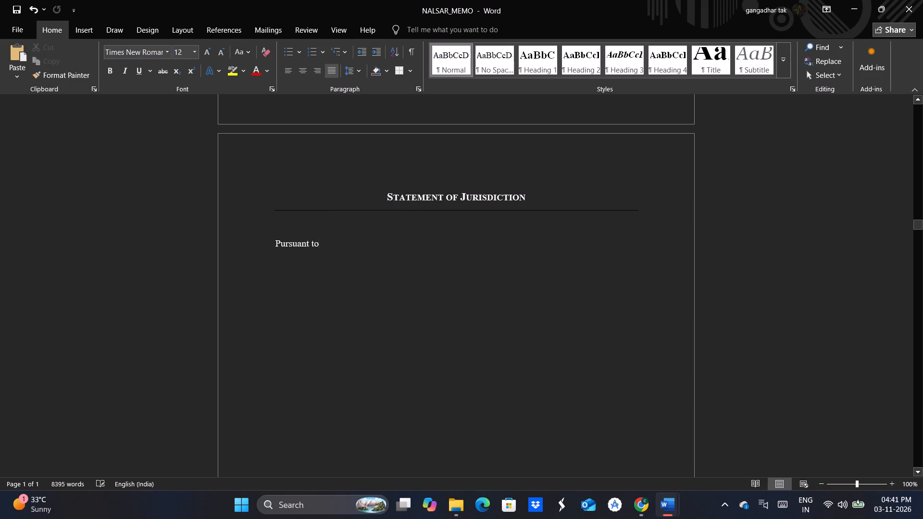
Paste the copied RGNUL jurisdiction paragraph after "Pursuant to" with merged formatting, separated by spaces.
{"action": "key", "text": "space"}
{"action": "left_click", "coordinate": [365, 242]}
{"action": "key", "text": "space"}
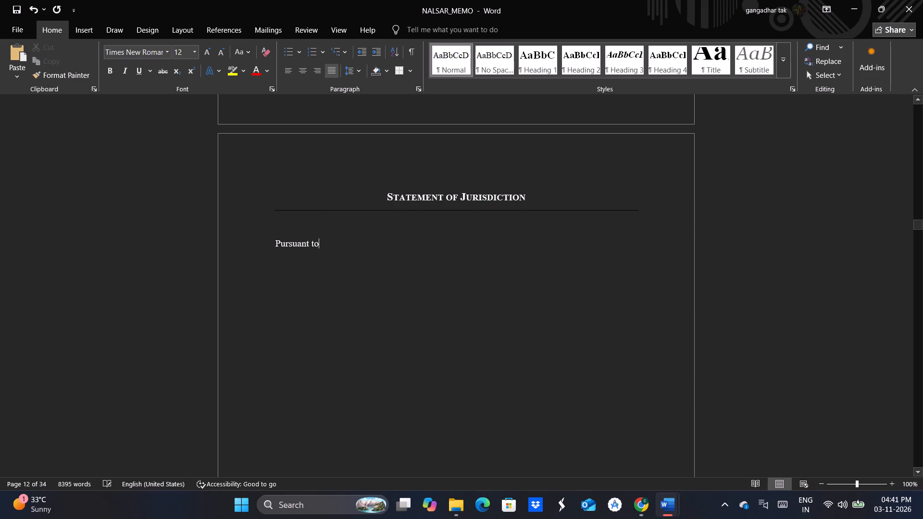
{"action": "key", "text": "space"}
{"action": "key", "text": "space"}
{"action": "key", "text": "space"}
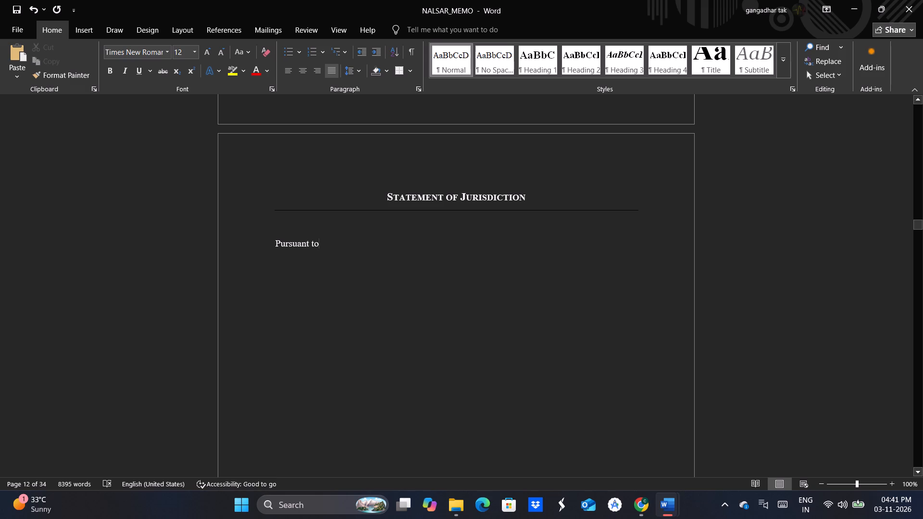
{"action": "right_click", "coordinate": [327, 249]}
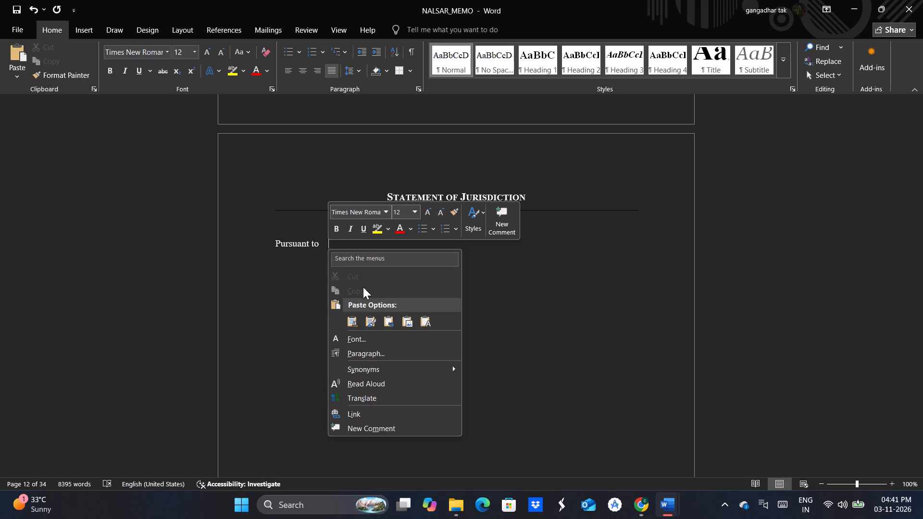
{"action": "left_click", "coordinate": [383, 317]}
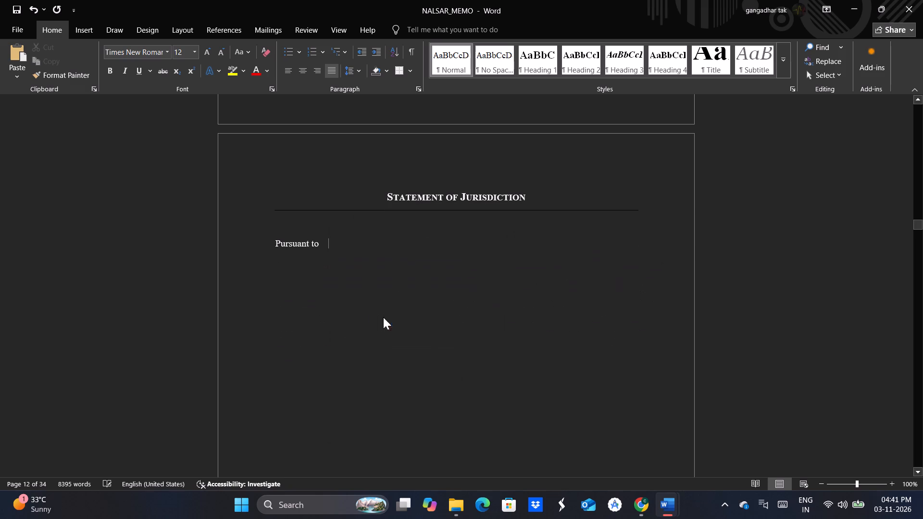
Delete the leftover words "Pursuant to" and the extra spaces before "The International Court of Justice".
{"action": "left_click", "coordinate": [318, 246]}
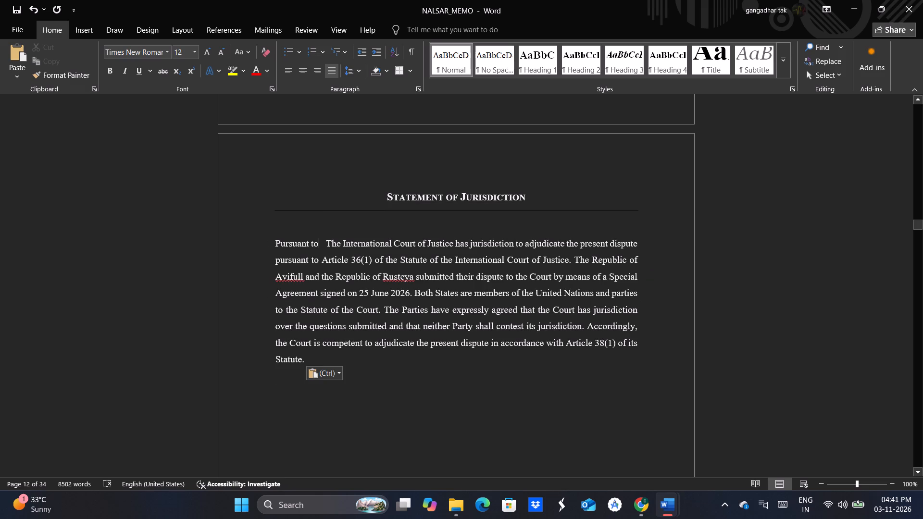
{"action": "key", "text": "BackSpace"}
{"action": "key", "text": "BackSpace"}
{"action": "key", "text": "BackSpace"}
{"action": "key", "text": "BackSpace"}
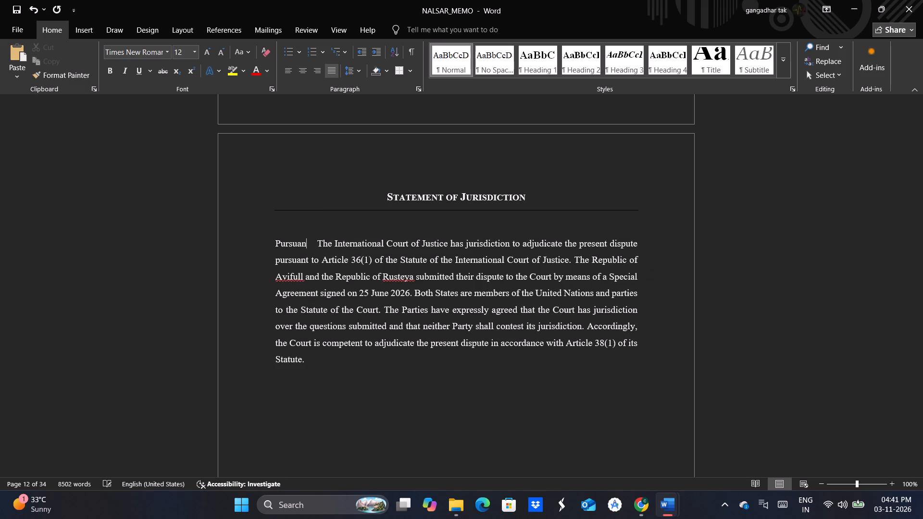
{"action": "key", "text": "Right"}
{"action": "key", "text": "Right"}
{"action": "key", "text": "Right"}
{"action": "key", "text": "Right"}
{"action": "key", "text": "BackSpace"}
{"action": "key", "text": "BackSpace"}
{"action": "key", "text": "BackSpace"}
{"action": "key", "text": "BackSpace"}
{"action": "key", "text": "BackSpace"}
{"action": "key", "text": "BackSpace"}
{"action": "key", "text": "BackSpace"}
{"action": "key", "text": "BackSpace"}
{"action": "key", "text": "BackSpace"}
{"action": "key", "text": "BackSpace"}
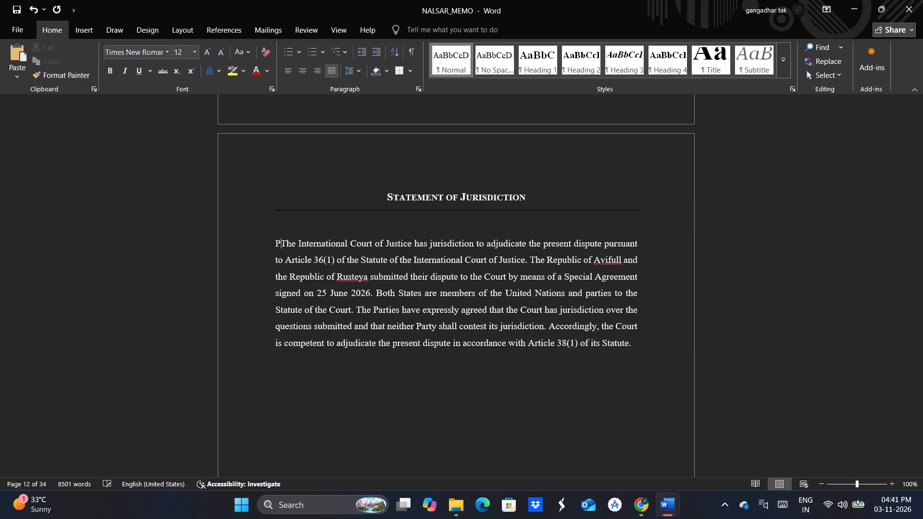
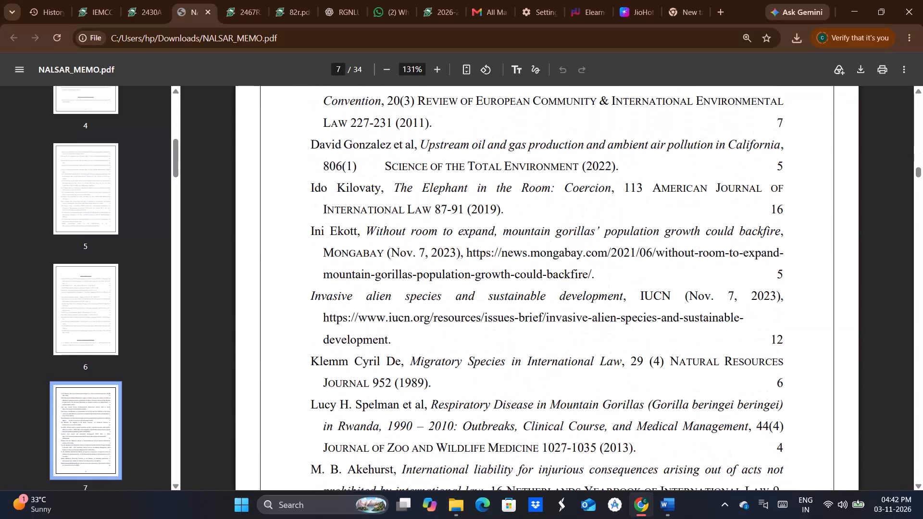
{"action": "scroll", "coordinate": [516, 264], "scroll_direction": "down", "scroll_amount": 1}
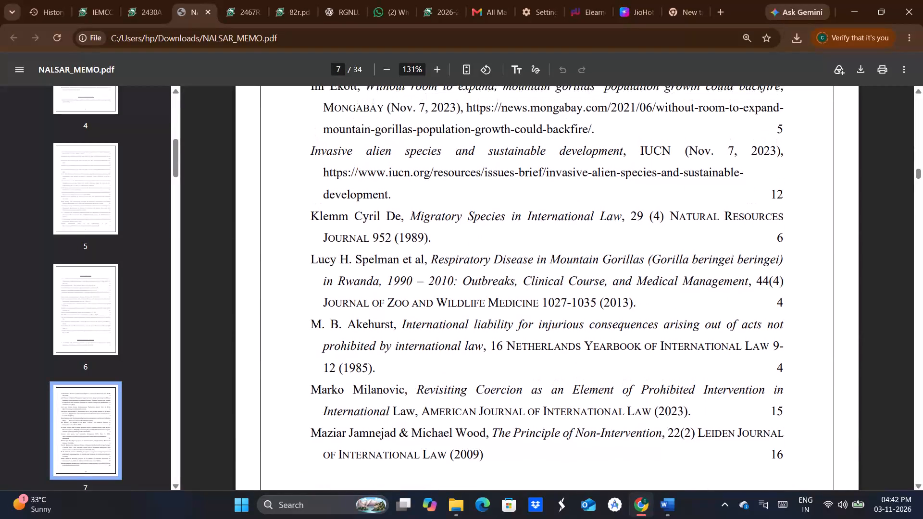
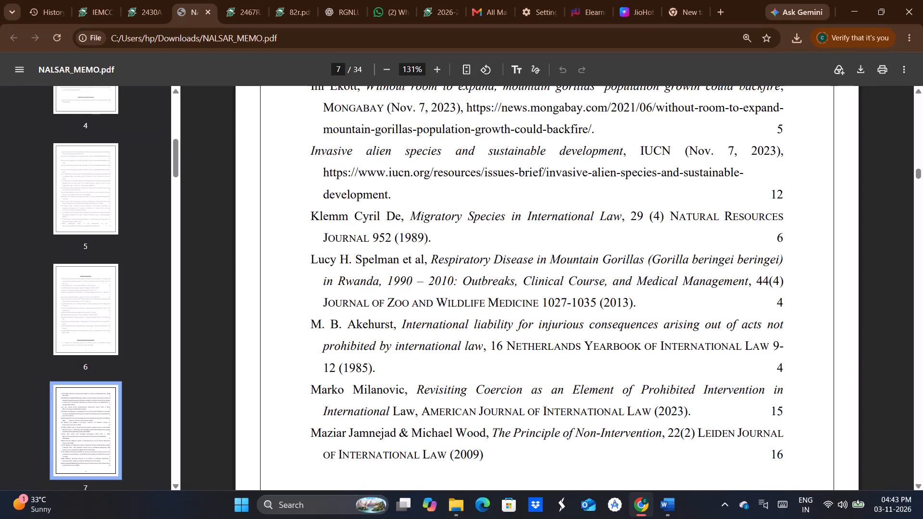
Look through the NALSAR memo PDF from the bibliography on page 7 to its Statement of Jurisdiction on page 12.
{"action": "scroll", "coordinate": [585, 245], "scroll_direction": "down", "scroll_amount": 3}
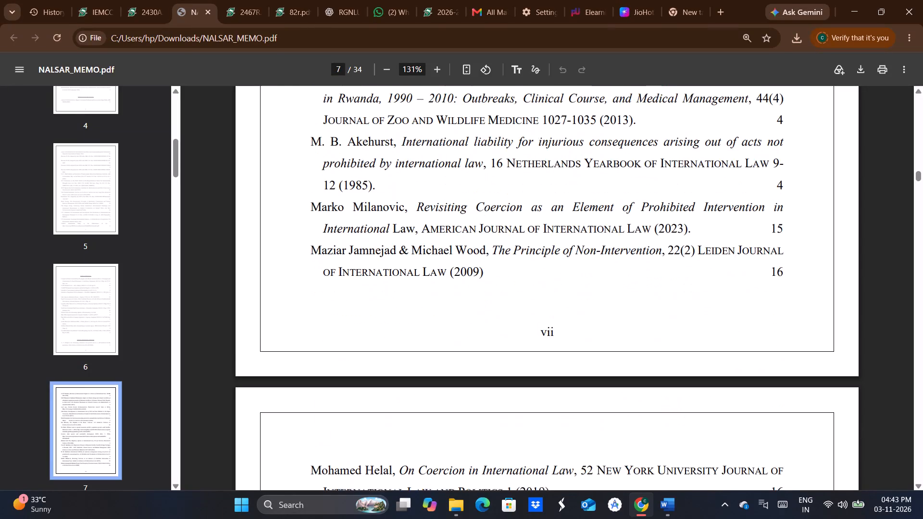
{"action": "scroll", "coordinate": [585, 245], "scroll_direction": "down", "scroll_amount": 8}
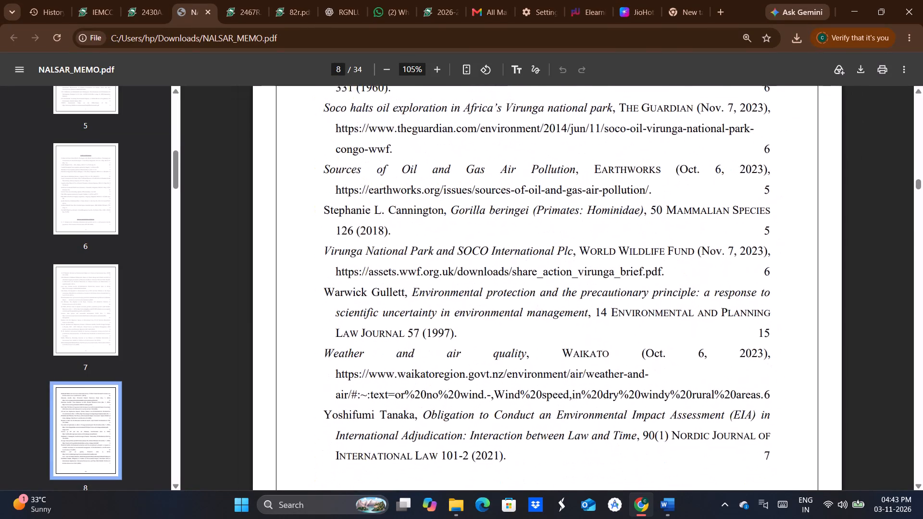
{"action": "scroll", "coordinate": [585, 245], "scroll_direction": "down", "scroll_amount": 6}
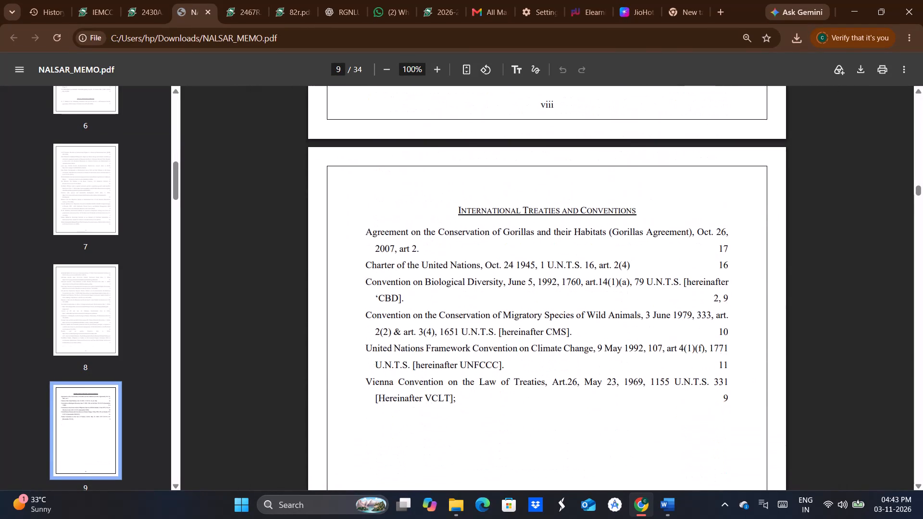
{"action": "scroll", "coordinate": [585, 245], "scroll_direction": "down", "scroll_amount": 3}
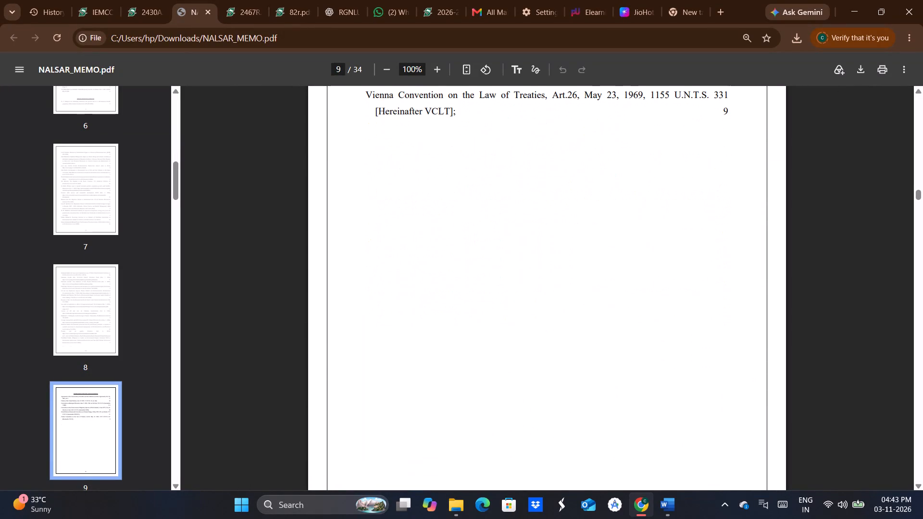
{"action": "scroll", "coordinate": [585, 245], "scroll_direction": "down", "scroll_amount": 8}
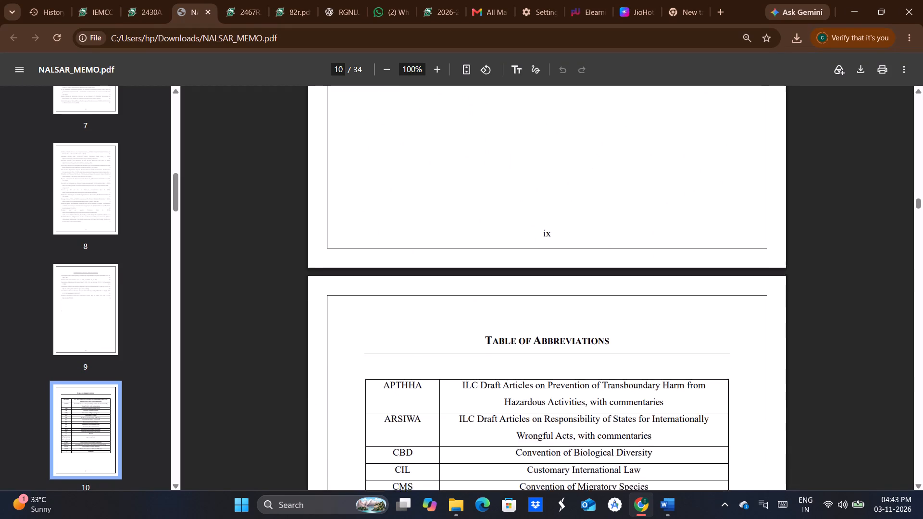
{"action": "scroll", "coordinate": [585, 245], "scroll_direction": "down", "scroll_amount": 11}
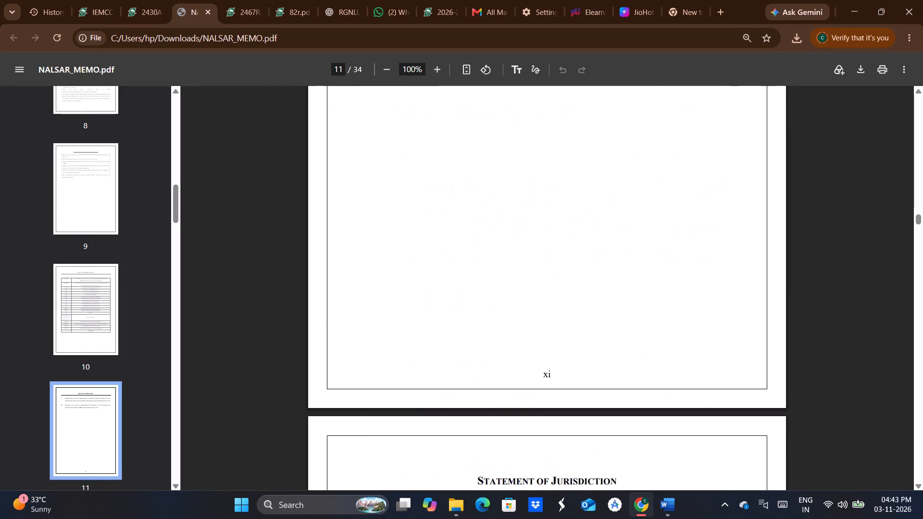
{"action": "scroll", "coordinate": [585, 245], "scroll_direction": "down", "scroll_amount": 3}
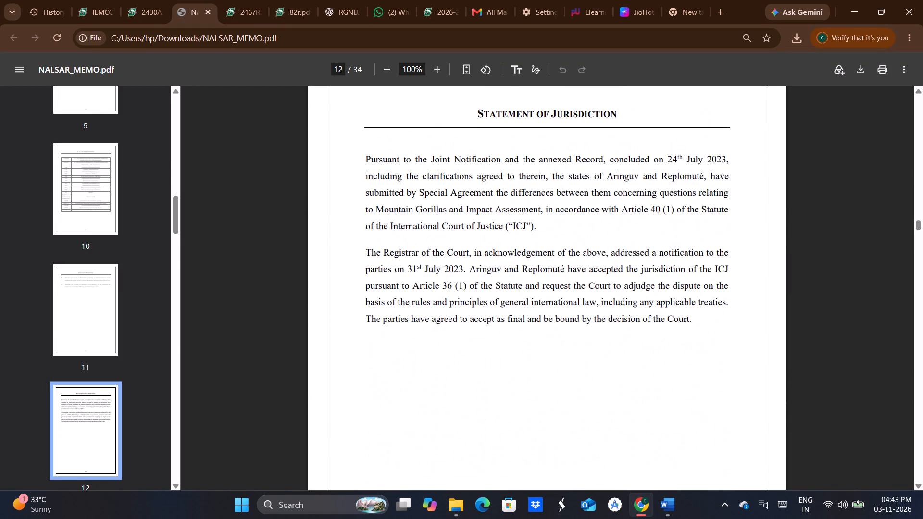
{"action": "scroll", "coordinate": [585, 245], "scroll_direction": "down", "scroll_amount": 1}
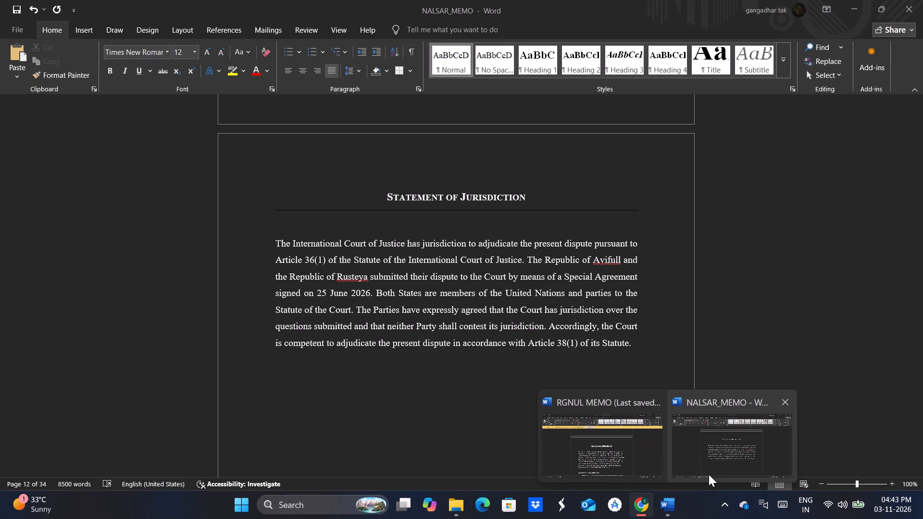
Compare the Statement of Jurisdiction in the NALSAR_MEMO and RGNUL MEMO Word documents with the original in the NALSAR PDF.
{"action": "left_click", "coordinate": [709, 474]}
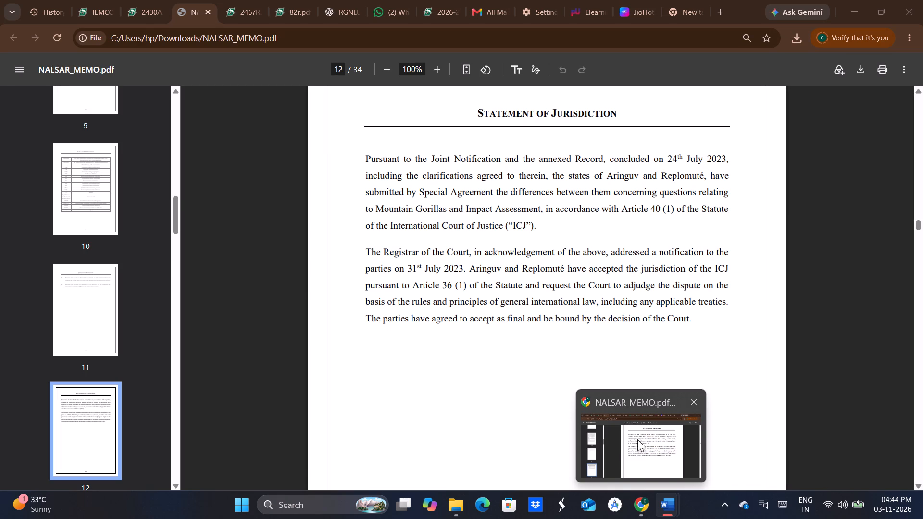
{"action": "left_click", "coordinate": [624, 448]}
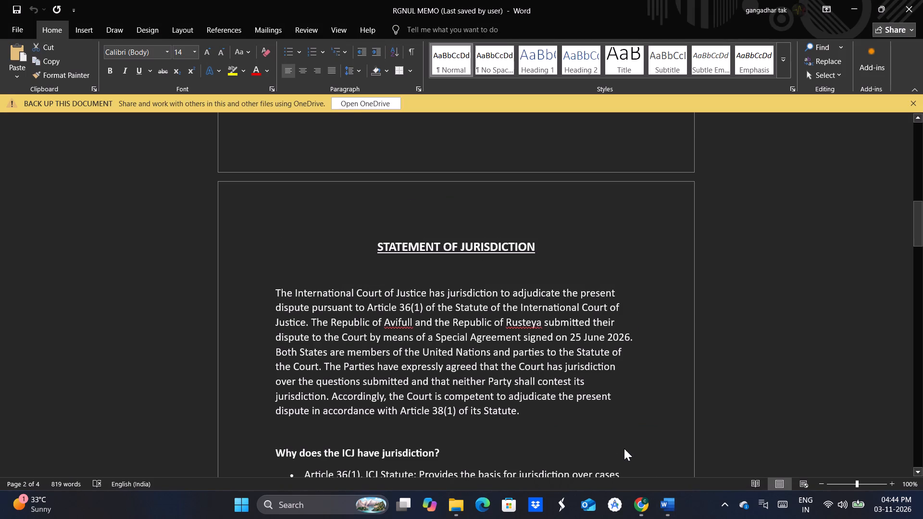
{"action": "scroll", "coordinate": [541, 364], "scroll_direction": "down", "scroll_amount": 1}
{"action": "left_click", "coordinate": [619, 328]}
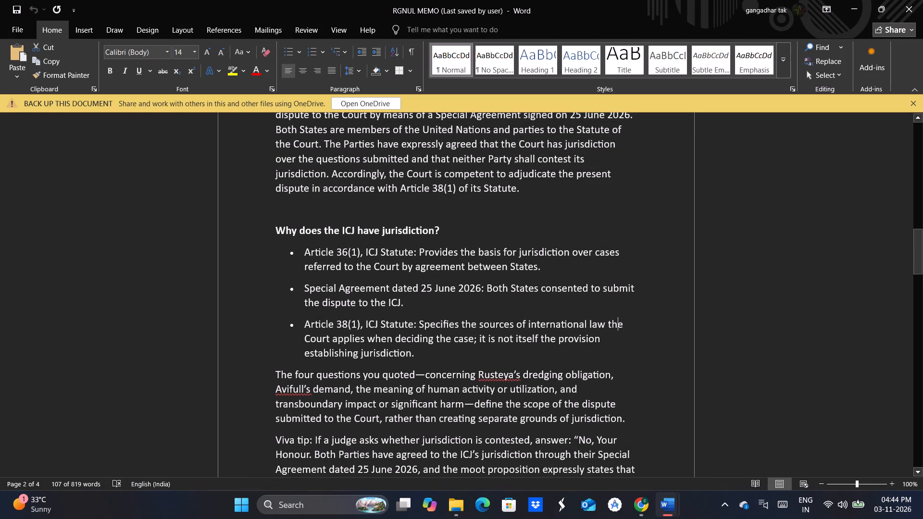
{"action": "scroll", "coordinate": [533, 310], "scroll_direction": "up", "scroll_amount": 1}
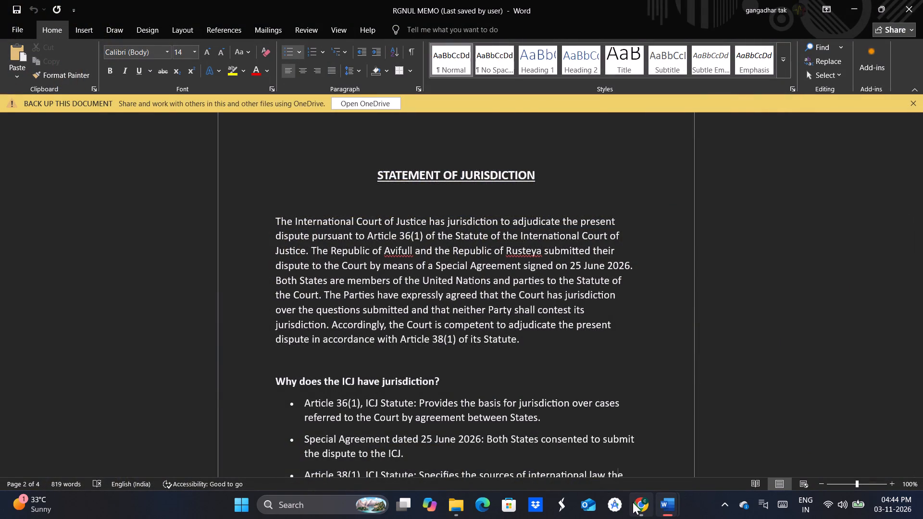
{"action": "left_click", "coordinate": [633, 502]}
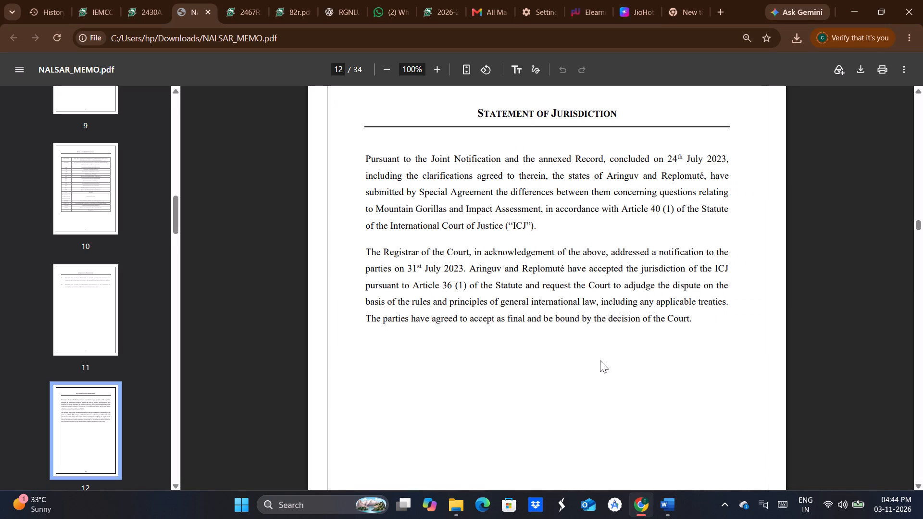
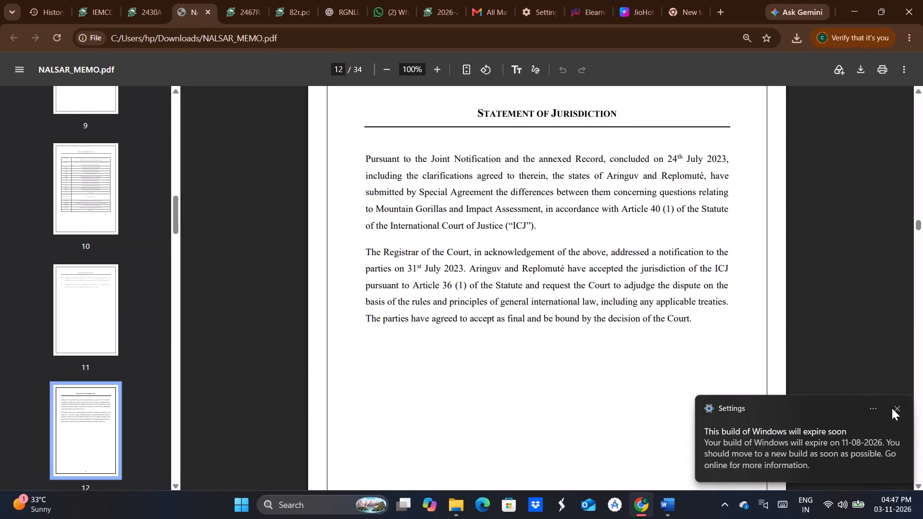
Dismiss the Windows build expiry notification covering part of the NALSAR memo PDF.
{"action": "left_click", "coordinate": [892, 408]}
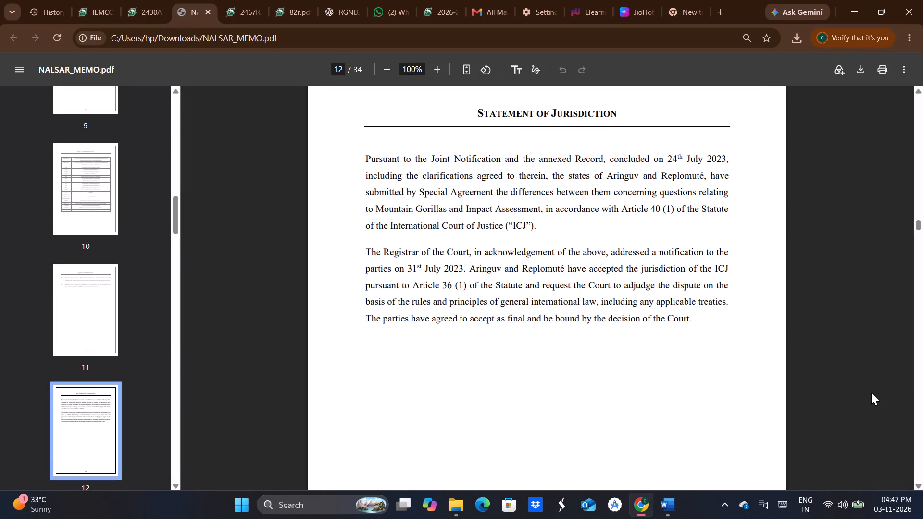
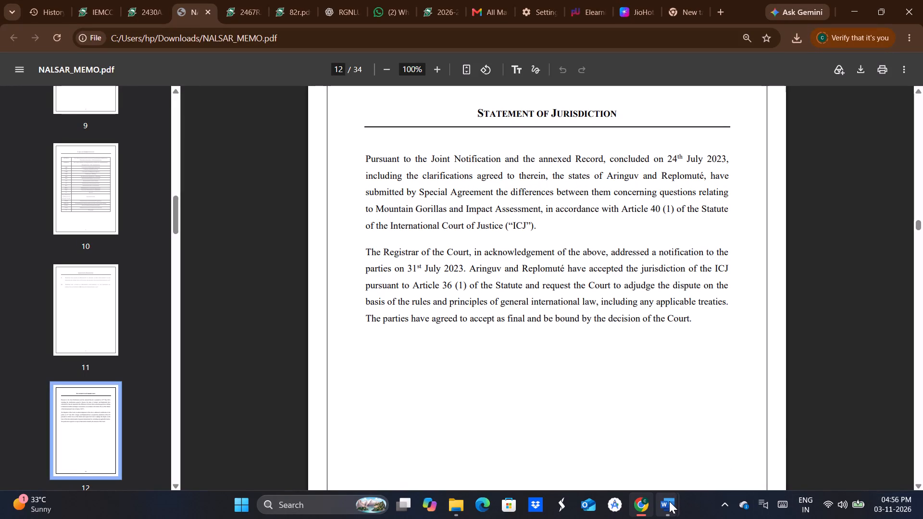
Switch to the NALSAR_MEMO document in Word and examine the Statement of Facts that follows the Statement of Jurisdiction.
{"action": "left_click", "coordinate": [701, 450]}
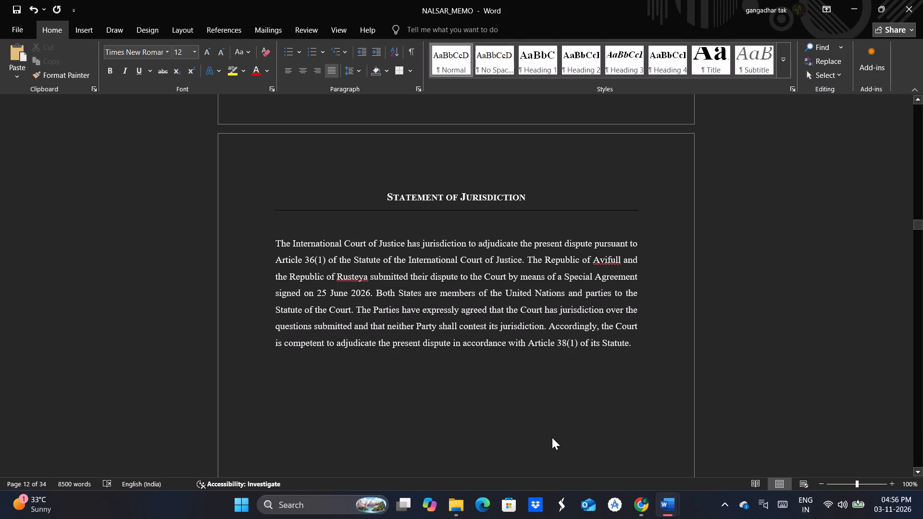
{"action": "scroll", "coordinate": [552, 437], "scroll_direction": "down", "scroll_amount": 6}
{"action": "scroll", "coordinate": [552, 437], "scroll_direction": "right", "scroll_amount": 1}
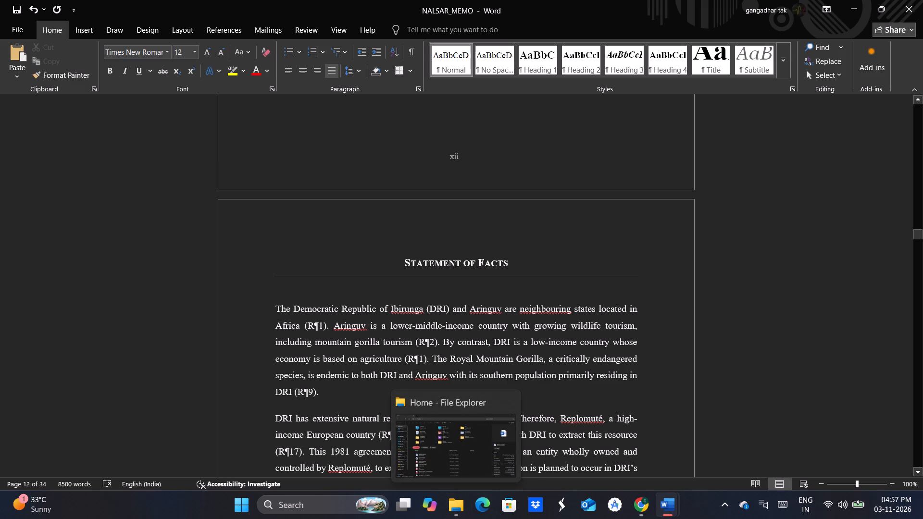
{"action": "scroll", "coordinate": [555, 354], "scroll_direction": "down", "scroll_amount": 1}
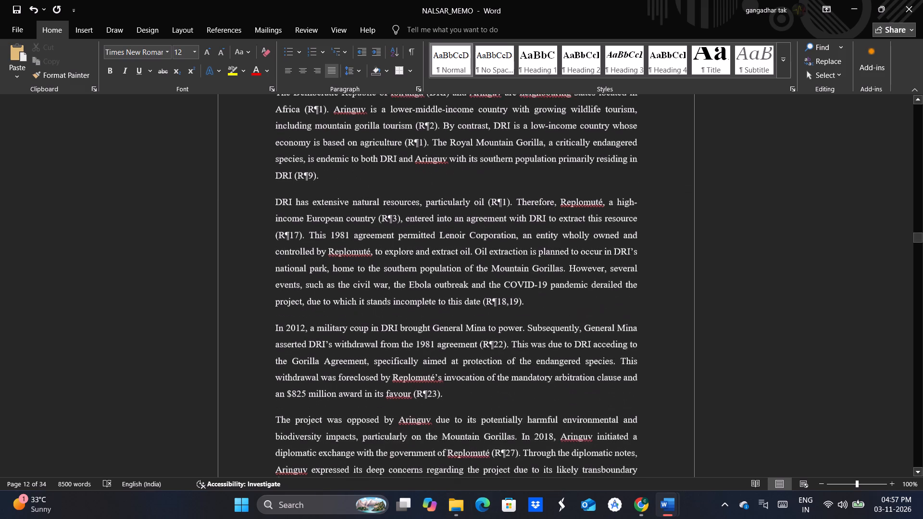
{"action": "scroll", "coordinate": [555, 354], "scroll_direction": "down", "scroll_amount": 1}
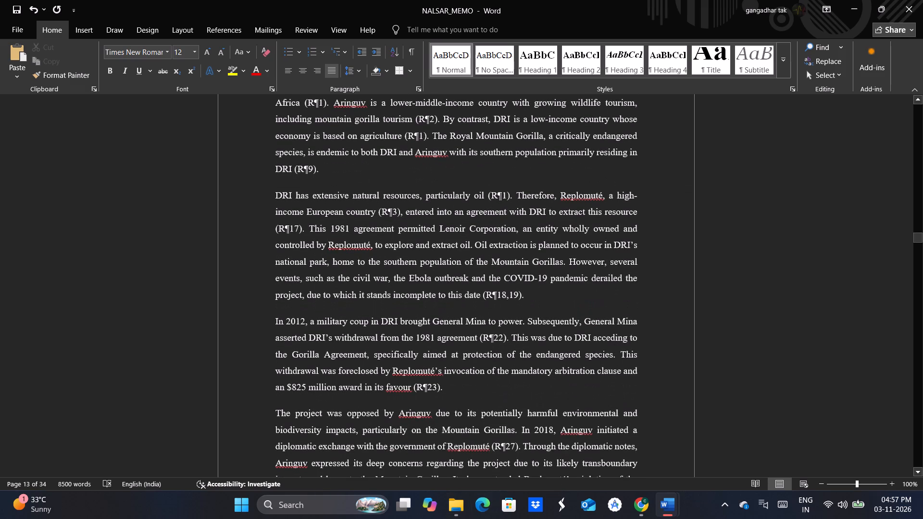
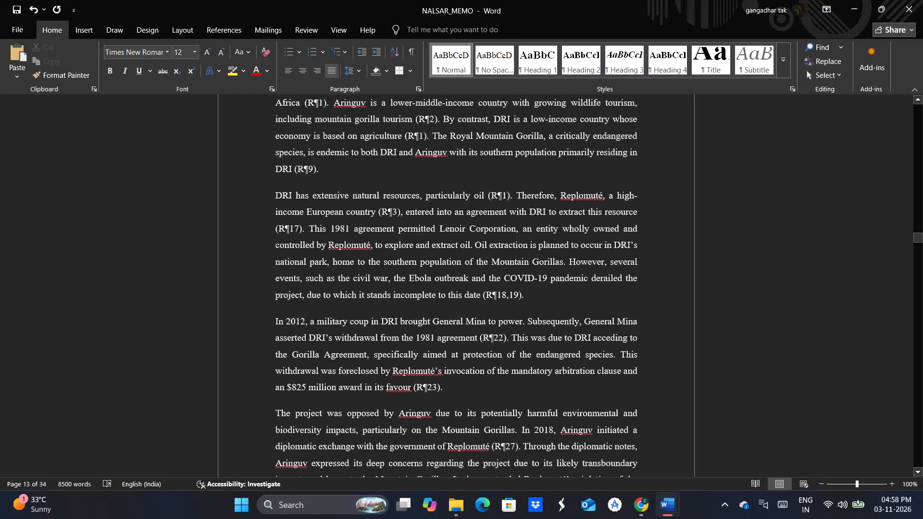
Read through the remaining Statement of Facts paragraphs in NALSAR_MEMO, down to the diplomatic exchange between Aringuv and Replomuté.
{"action": "scroll", "coordinate": [531, 330], "scroll_direction": "down", "scroll_amount": 1}
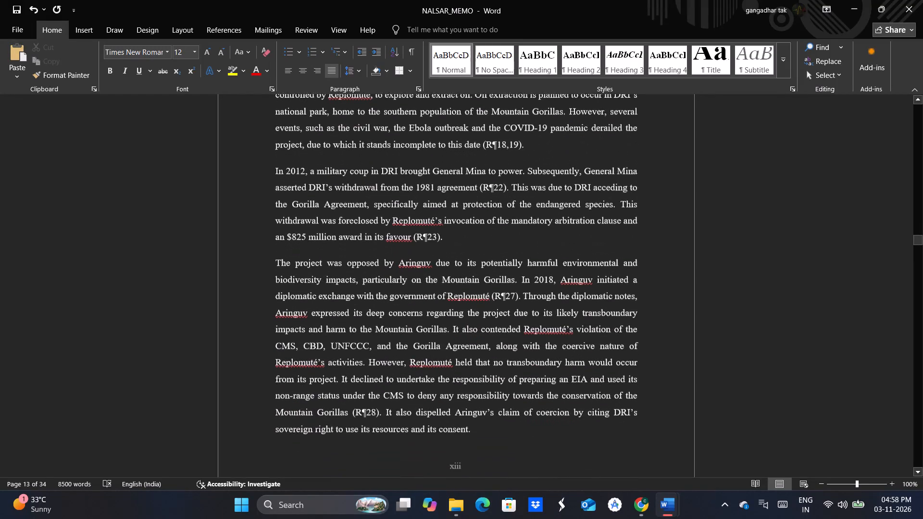
{"action": "scroll", "coordinate": [531, 330], "scroll_direction": "down", "scroll_amount": 1}
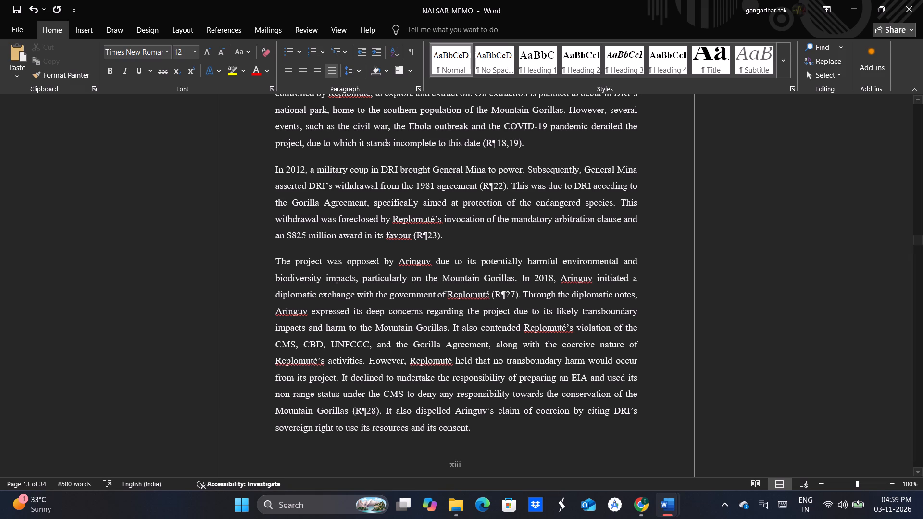
{"action": "scroll", "coordinate": [381, 232], "scroll_direction": "up", "scroll_amount": 1}
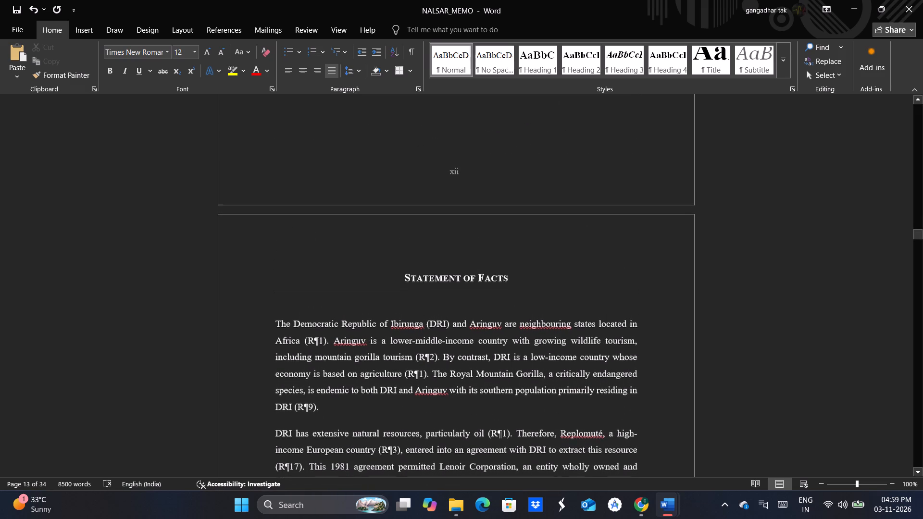
{"action": "scroll", "coordinate": [381, 232], "scroll_direction": "up", "scroll_amount": 1}
{"action": "scroll", "coordinate": [474, 290], "scroll_direction": "down", "scroll_amount": 1}
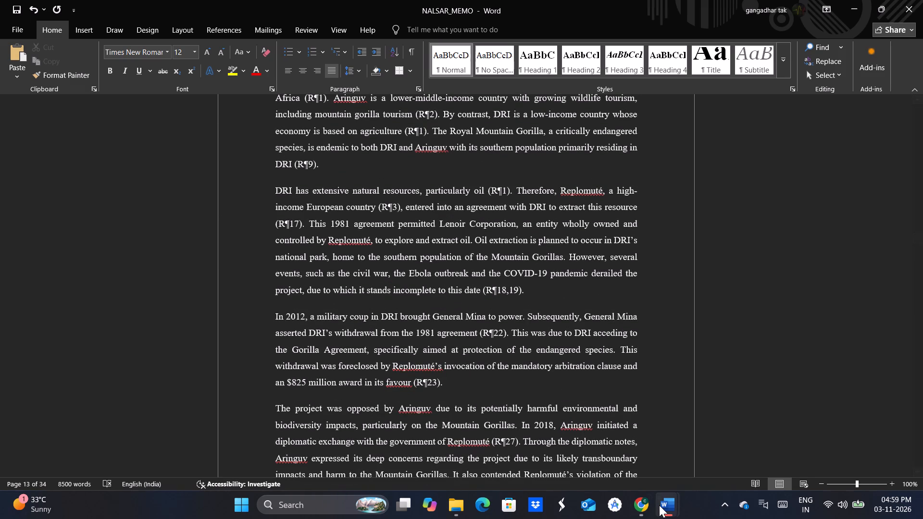
Switch to the RGNUL MEMO document and copy the first Statement of Facts paragraph, about Avifull and Rusteya sharing the River Scaldis.
{"action": "left_click", "coordinate": [627, 468]}
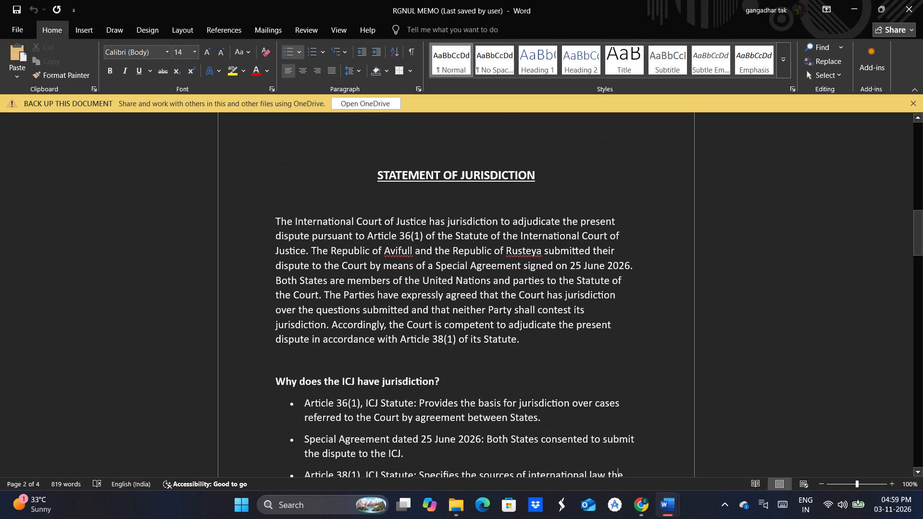
{"action": "scroll", "coordinate": [497, 383], "scroll_direction": "down", "scroll_amount": 6}
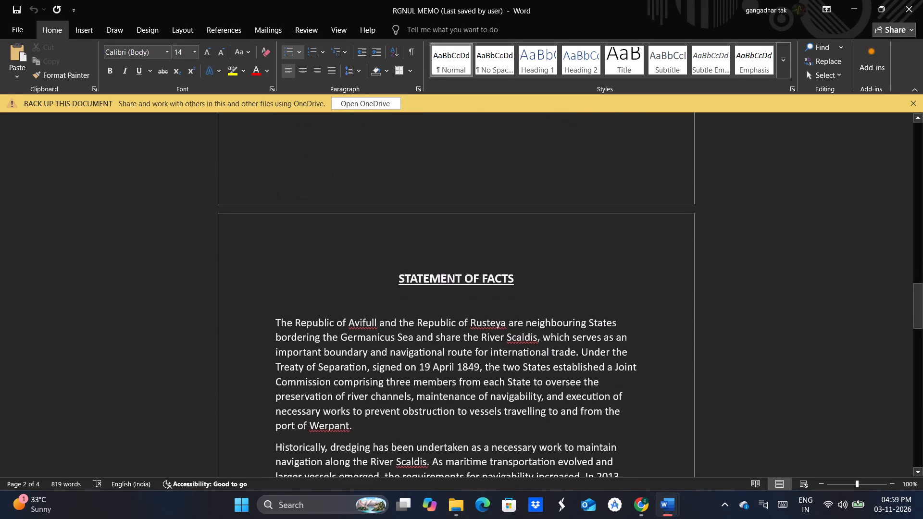
{"action": "scroll", "coordinate": [497, 383], "scroll_direction": "down", "scroll_amount": 1}
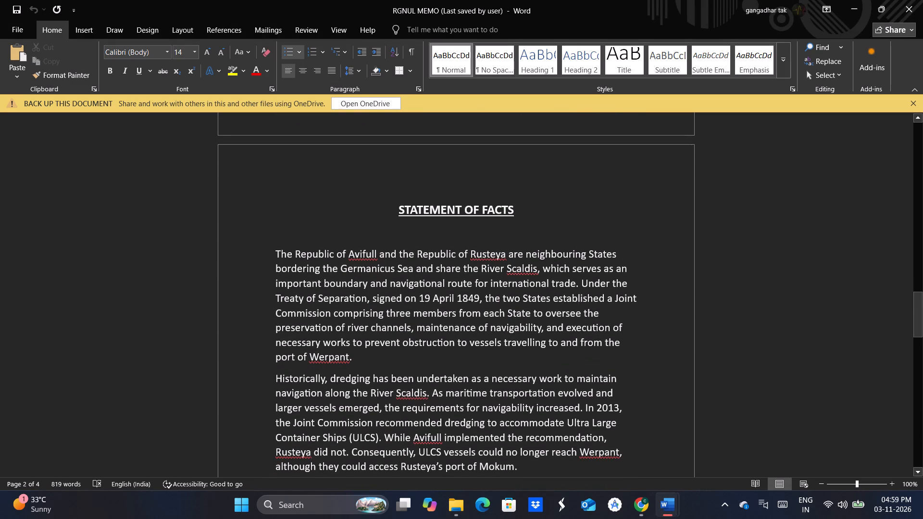
{"action": "left_click_drag", "start_coordinate": [367, 361], "coordinate": [297, 304]}
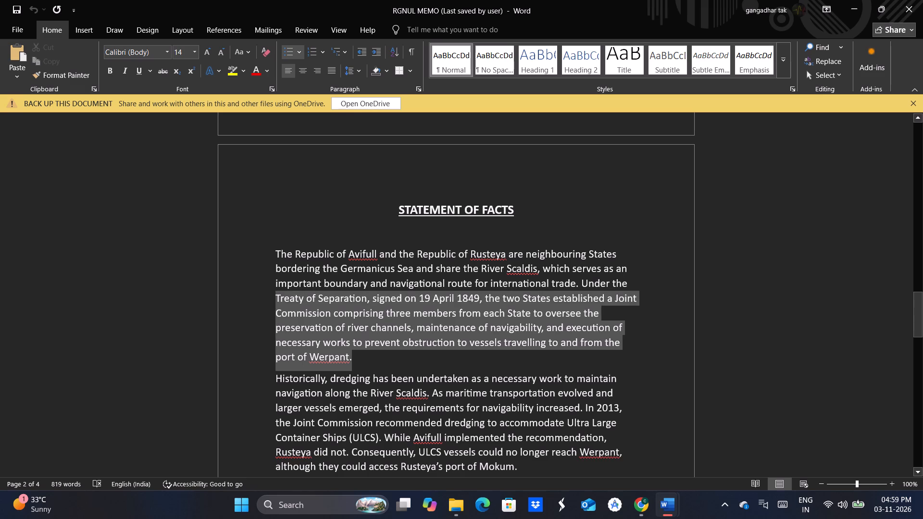
{"action": "left_click_drag", "start_coordinate": [297, 304], "coordinate": [279, 254]}
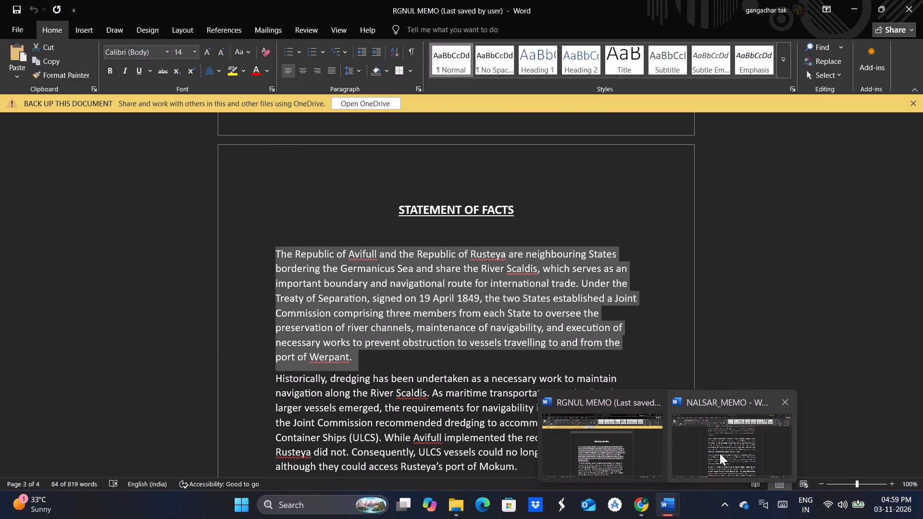
In NALSAR_MEMO, delete the first Statement of Facts paragraph about Ibirunga and Aringuv, keeping only its opening word "The".
{"action": "left_click", "coordinate": [720, 453]}
{"action": "scroll", "coordinate": [596, 346], "scroll_direction": "up", "scroll_amount": 2}
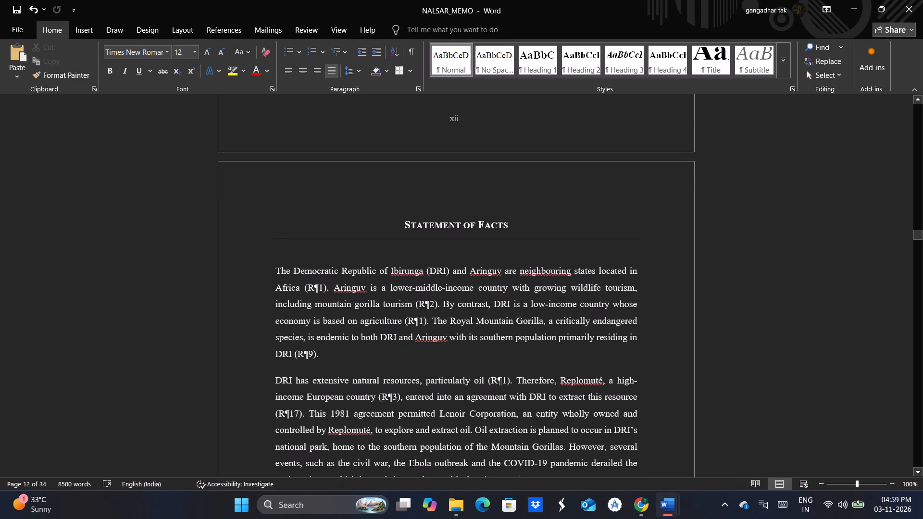
{"action": "left_click_drag", "start_coordinate": [327, 358], "coordinate": [300, 330]}
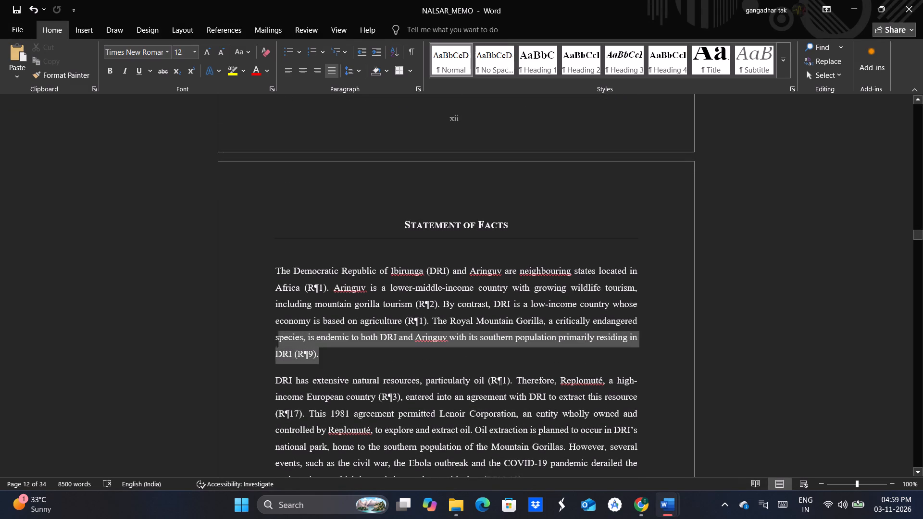
{"action": "left_click_drag", "start_coordinate": [300, 330], "coordinate": [300, 277]}
{"action": "key", "text": "BackSpace"}
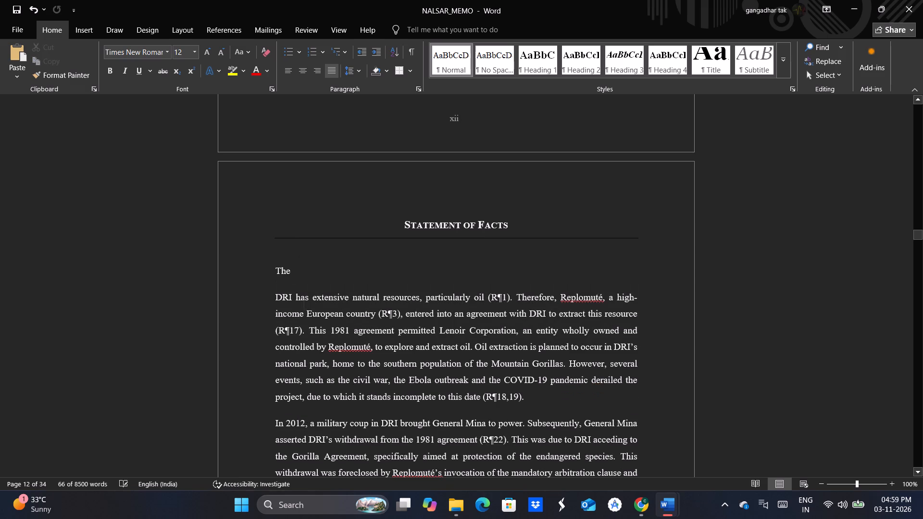
{"action": "key", "text": "space"}
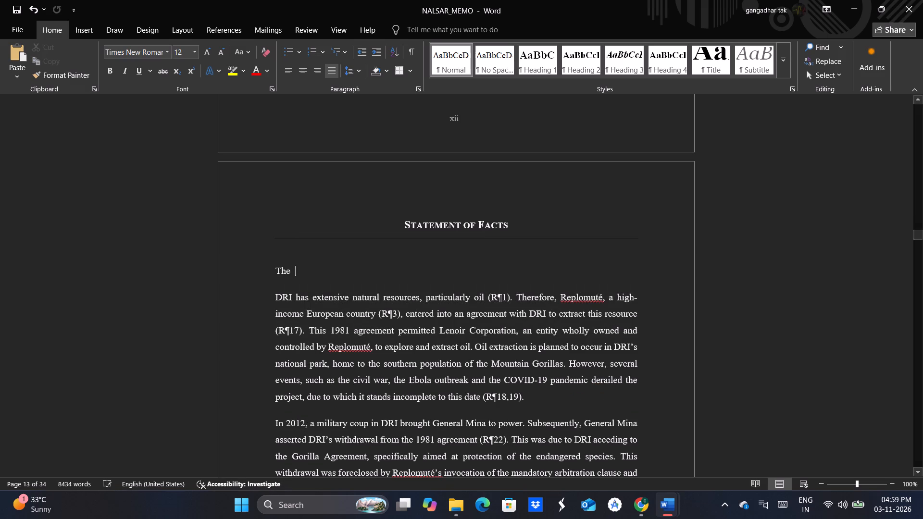
{"action": "key", "text": "space"}
{"action": "key", "text": "space"}
{"action": "key", "text": "space"}
{"action": "key", "text": "BackSpace"}
{"action": "key", "text": "BackSpace"}
{"action": "key", "text": "BackSpace"}
{"action": "key", "text": "BackSpace"}
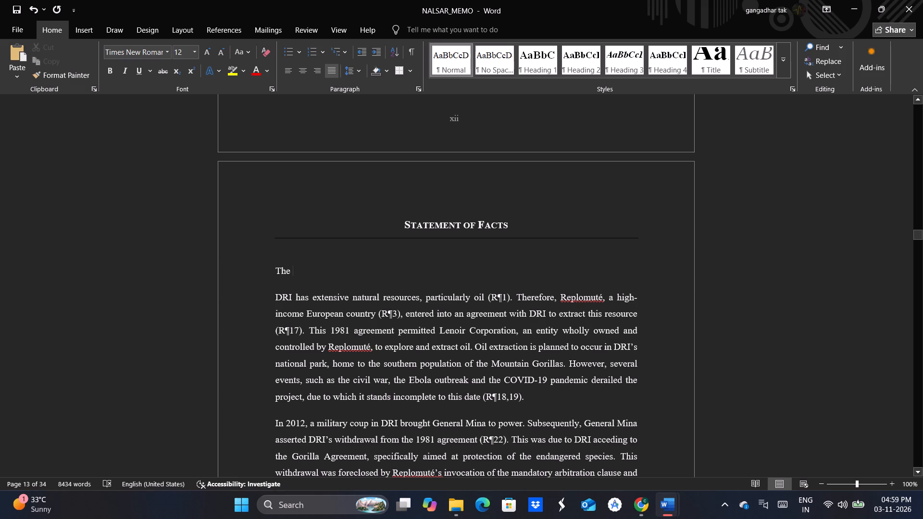
Paste the copied Avifull and Rusteya paragraph there with merged formatting and remove the duplicate "The" at its start.
{"action": "right_click", "coordinate": [294, 273]}
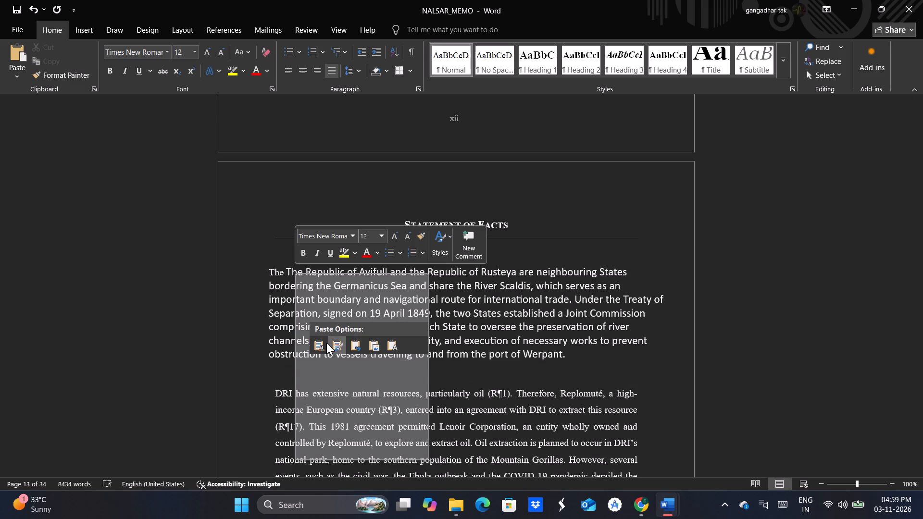
{"action": "left_click", "coordinate": [351, 347]}
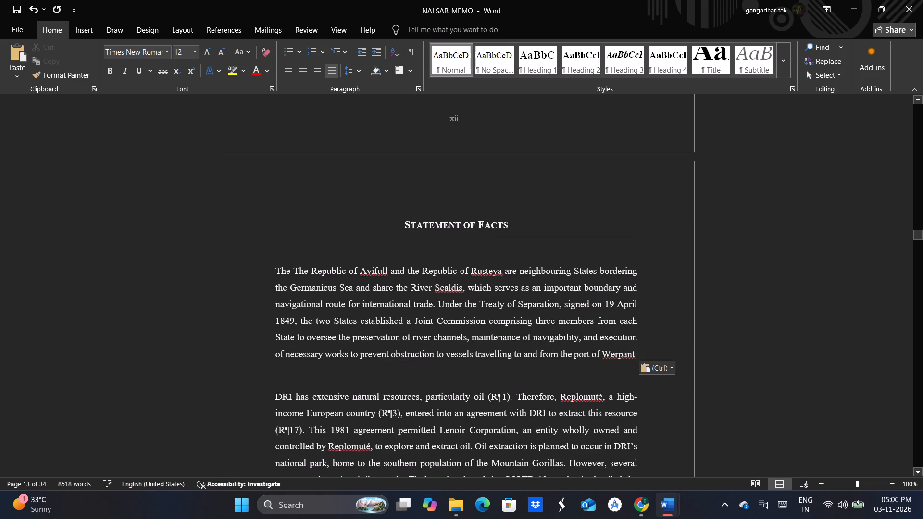
{"action": "left_click", "coordinate": [293, 275]}
{"action": "key", "text": "BackSpace"}
{"action": "key", "text": "BackSpace"}
{"action": "key", "text": "BackSpace"}
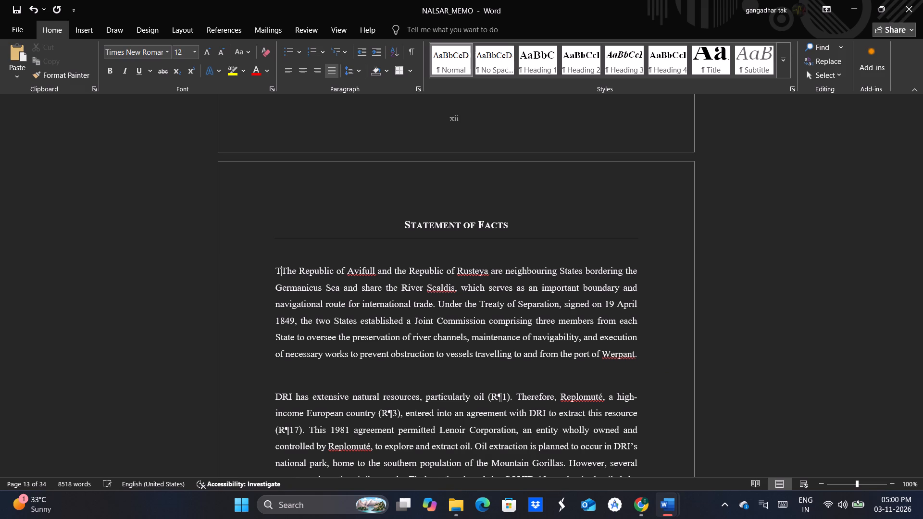
{"action": "key", "text": "BackSpace"}
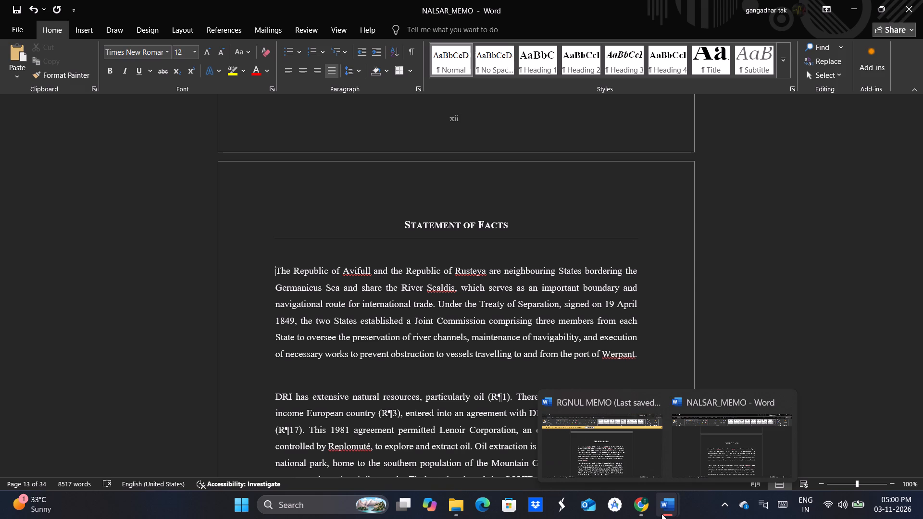
Compare the remaining Statement of Facts paragraphs in RGNUL MEMO with those still in NALSAR_MEMO, ending in RGNUL MEMO.
{"action": "left_click", "coordinate": [637, 478]}
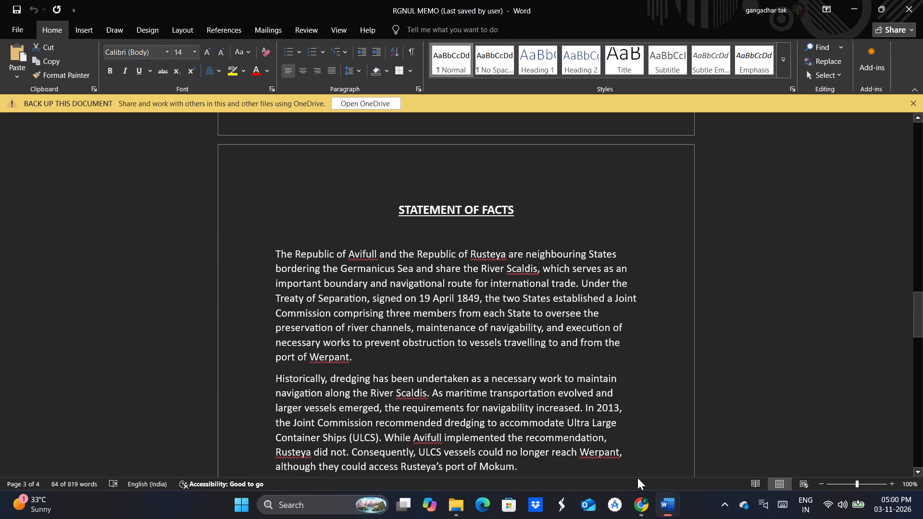
{"action": "scroll", "coordinate": [512, 350], "scroll_direction": "down", "scroll_amount": 1}
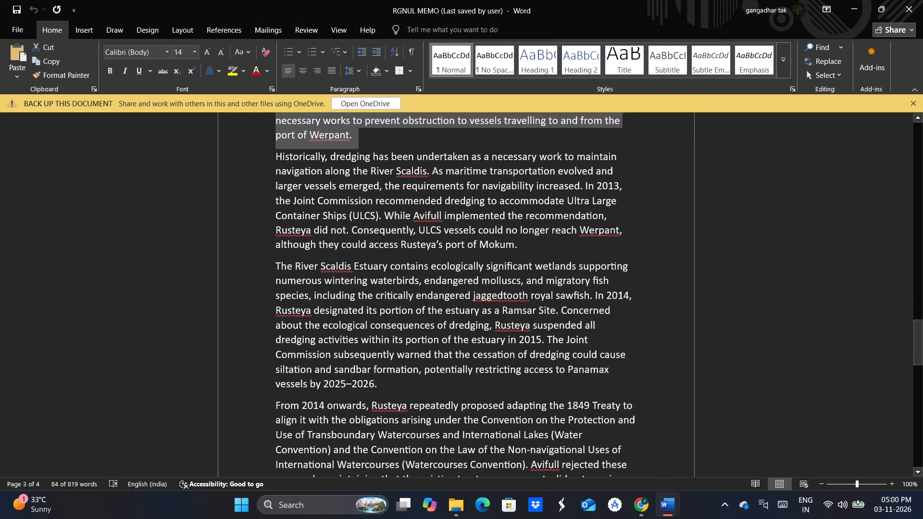
{"action": "scroll", "coordinate": [427, 352], "scroll_direction": "down", "scroll_amount": 5}
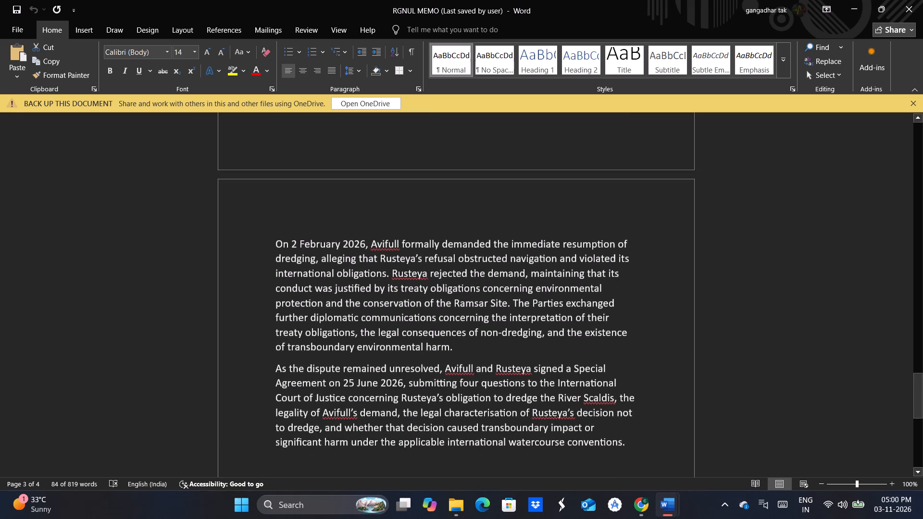
{"action": "scroll", "coordinate": [427, 352], "scroll_direction": "right", "scroll_amount": 1}
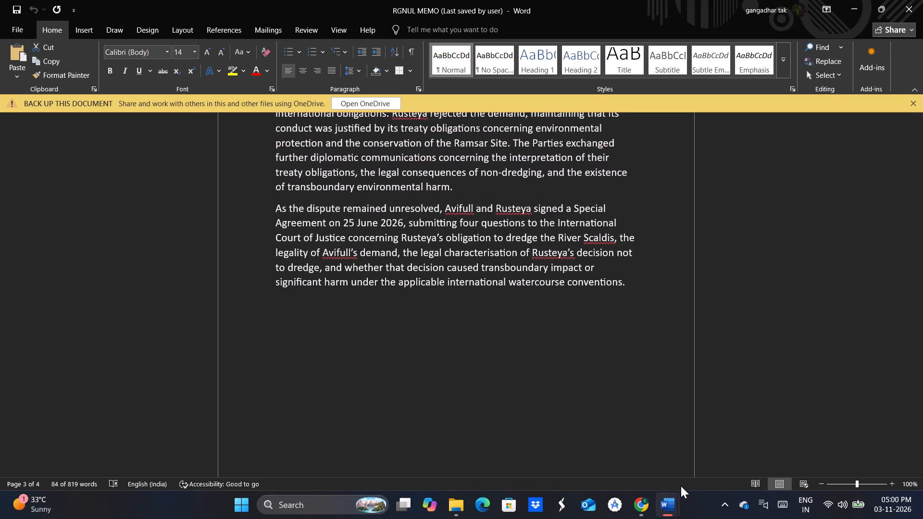
{"action": "left_click", "coordinate": [710, 449]}
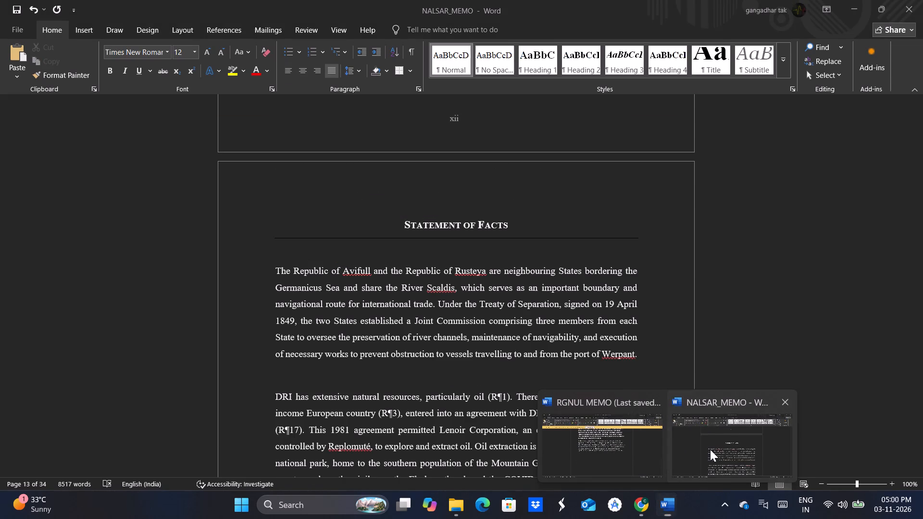
{"action": "scroll", "coordinate": [534, 365], "scroll_direction": "down", "scroll_amount": 7}
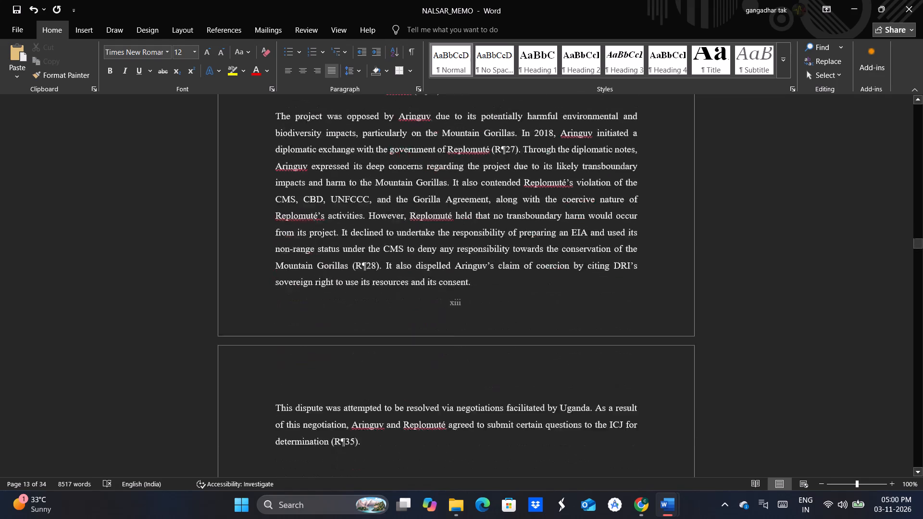
{"action": "scroll", "coordinate": [534, 365], "scroll_direction": "right", "scroll_amount": 1}
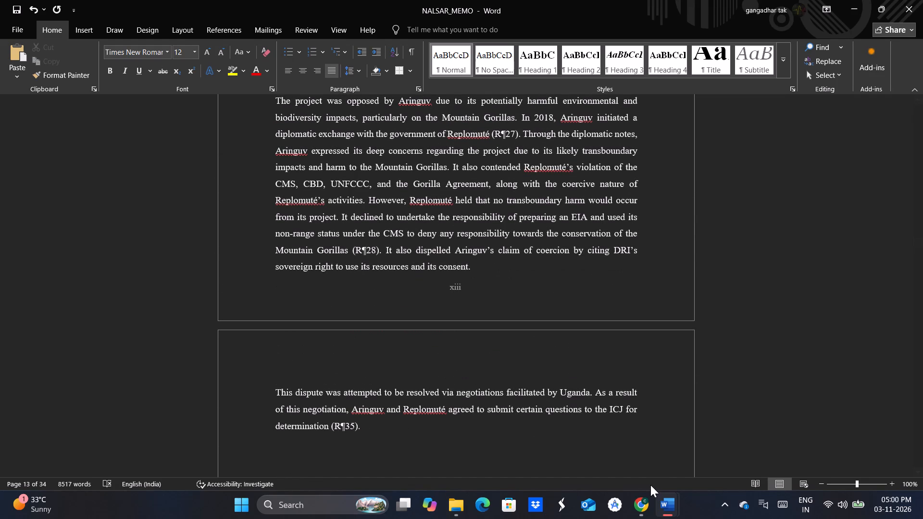
{"action": "scroll", "coordinate": [616, 393], "scroll_direction": "up", "scroll_amount": 3}
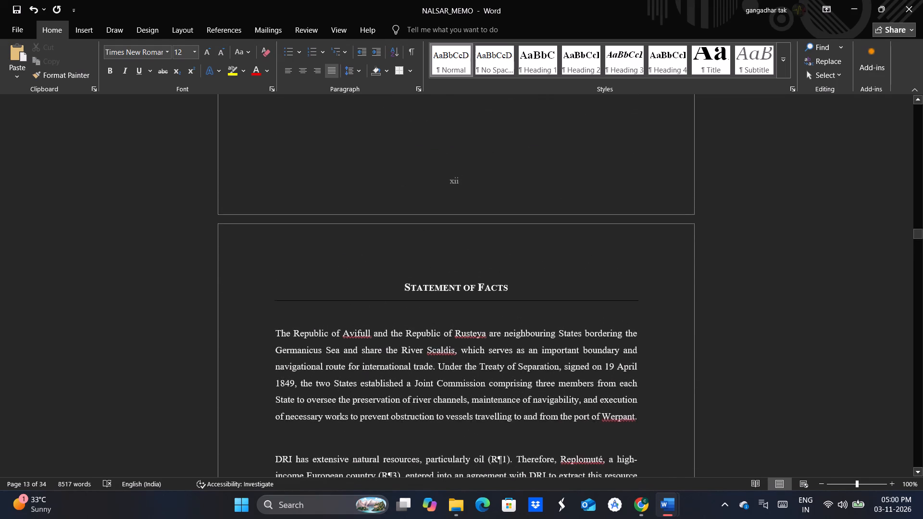
{"action": "scroll", "coordinate": [616, 393], "scroll_direction": "down", "scroll_amount": 2}
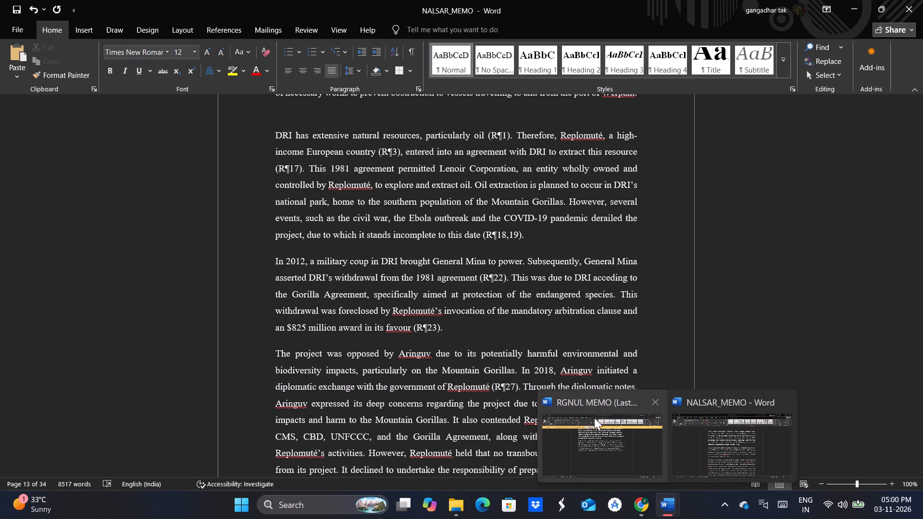
{"action": "left_click", "coordinate": [598, 429]}
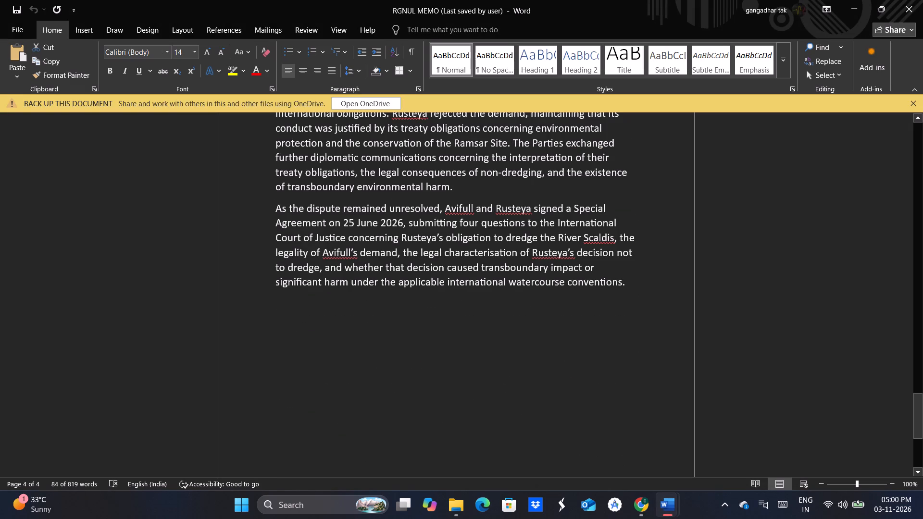
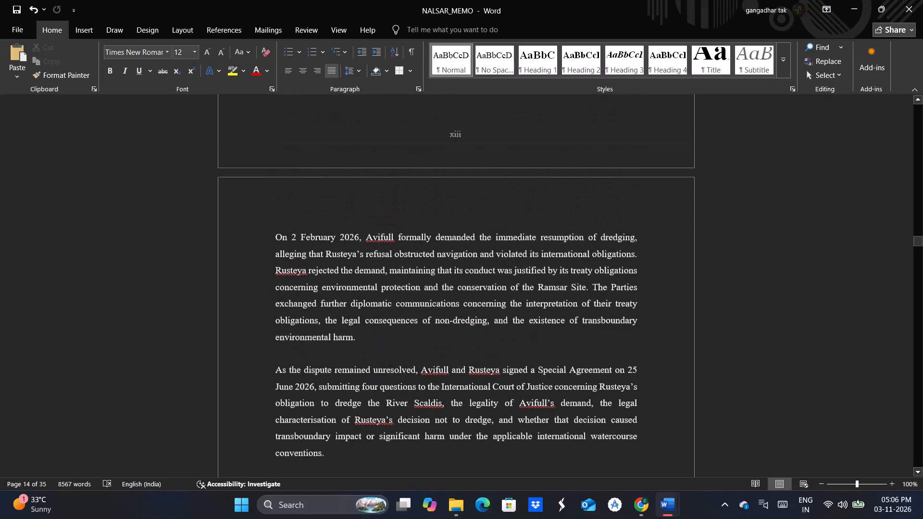
Review the replaced Statement of Facts in NALSAR_MEMO, from the closing Special Agreement paragraph back to the section heading.
{"action": "scroll", "coordinate": [468, 268], "scroll_direction": "up", "scroll_amount": 2}
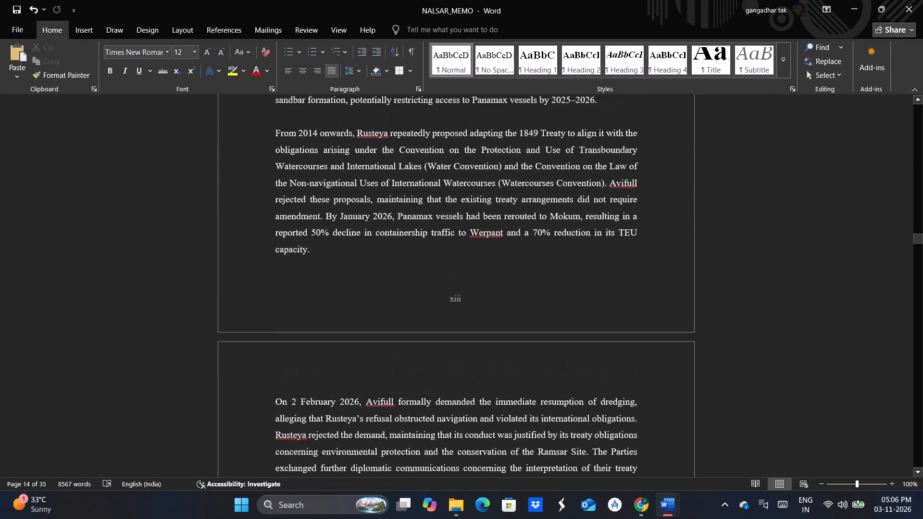
{"action": "scroll", "coordinate": [468, 268], "scroll_direction": "up", "scroll_amount": 4}
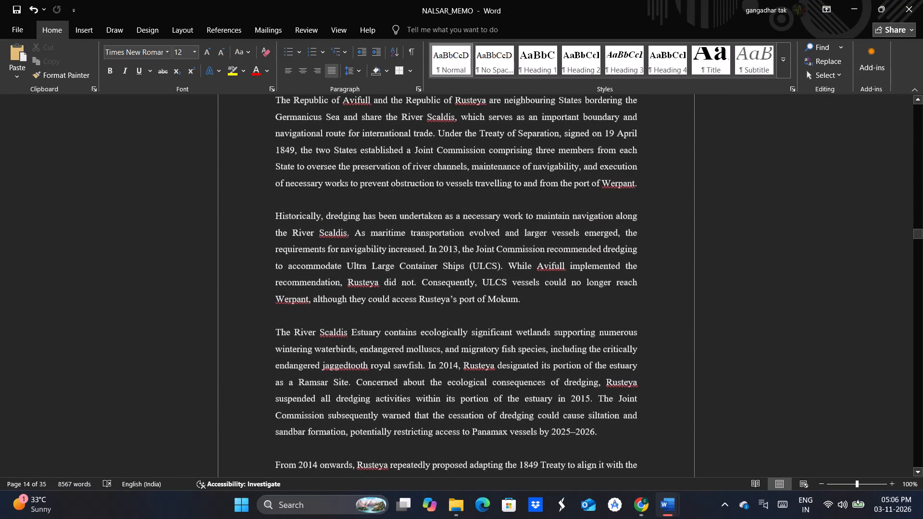
{"action": "scroll", "coordinate": [468, 268], "scroll_direction": "up", "scroll_amount": 1}
{"action": "scroll", "coordinate": [468, 268], "scroll_direction": "left", "scroll_amount": 1}
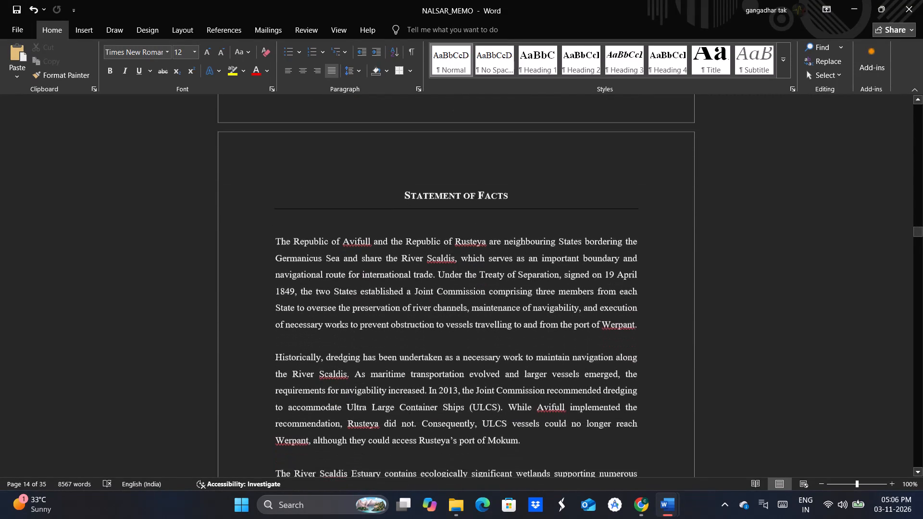
{"action": "scroll", "coordinate": [468, 268], "scroll_direction": "left", "scroll_amount": 1}
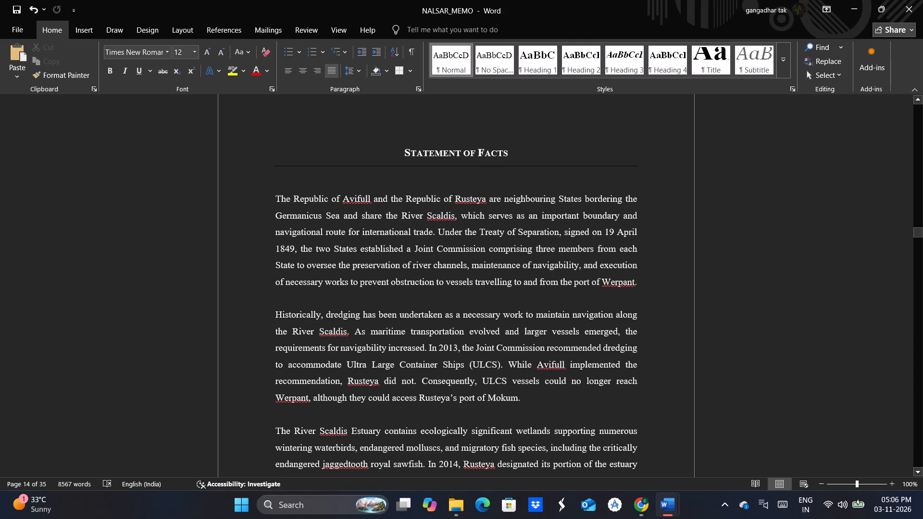
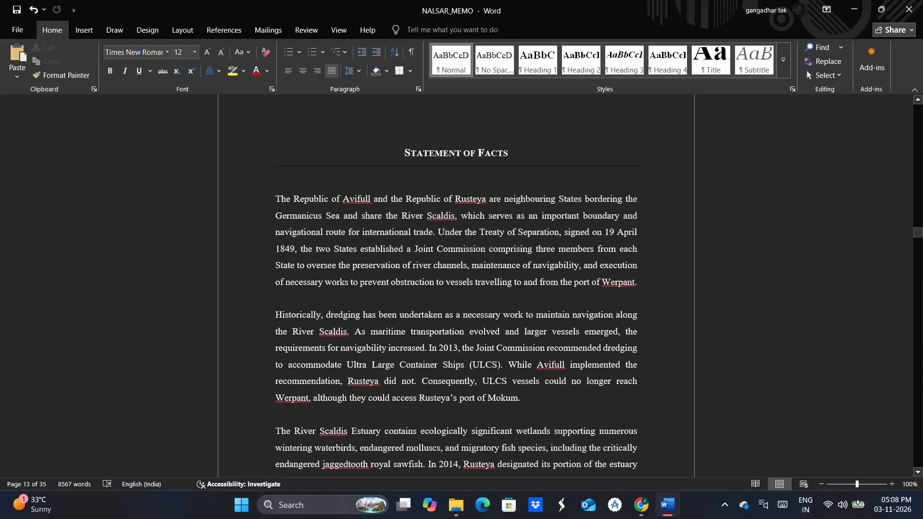
Review the Statement of Jurisdiction page preceding the Statement of Facts in NALSAR_MEMO.
{"action": "scroll", "coordinate": [539, 221], "scroll_direction": "right", "scroll_amount": 1}
{"action": "scroll", "coordinate": [539, 221], "scroll_direction": "up", "scroll_amount": 2}
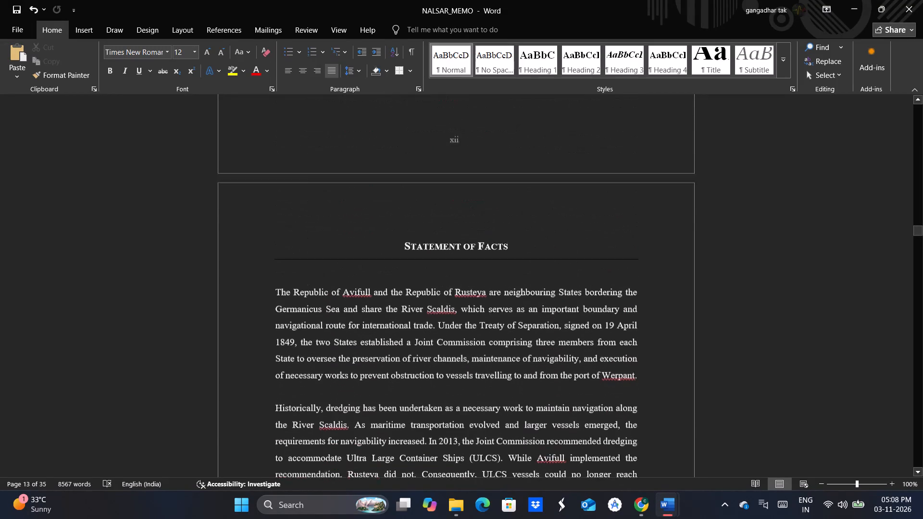
{"action": "scroll", "coordinate": [539, 221], "scroll_direction": "up", "scroll_amount": 1}
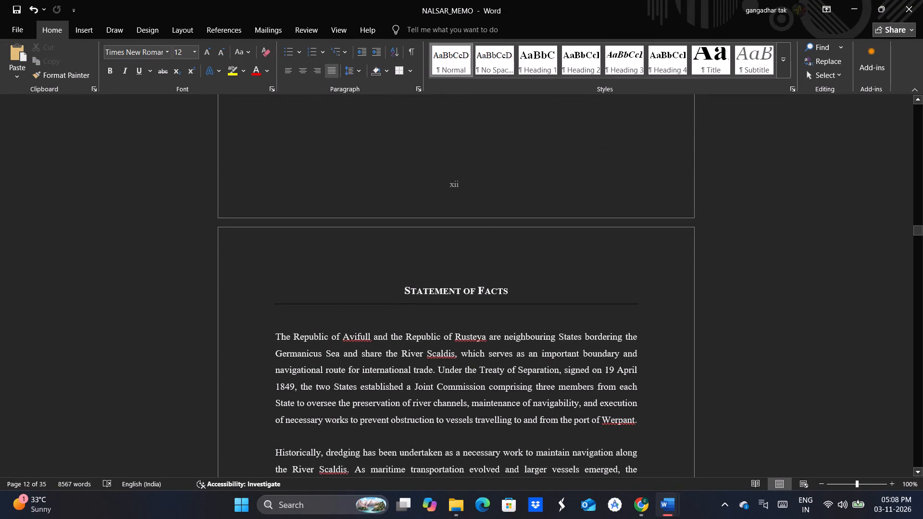
{"action": "left_click", "coordinate": [393, 259]}
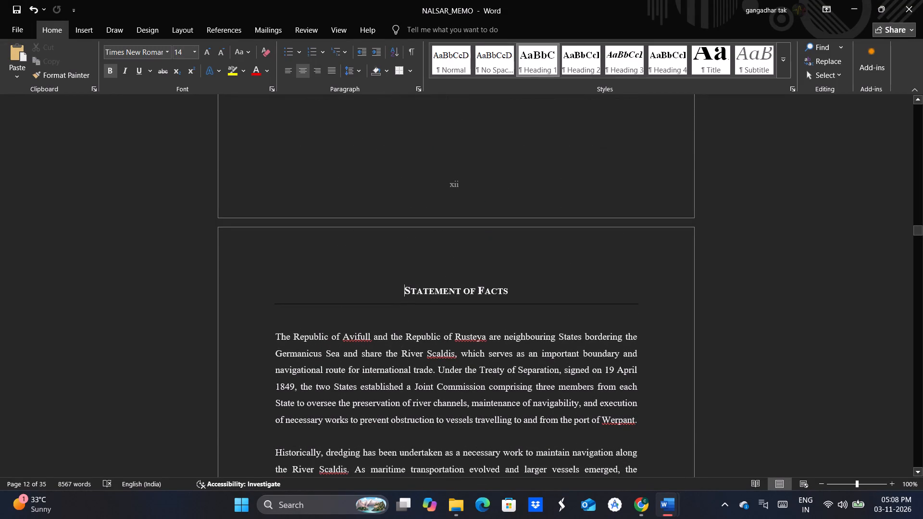
{"action": "scroll", "coordinate": [474, 116], "scroll_direction": "up", "scroll_amount": 9}
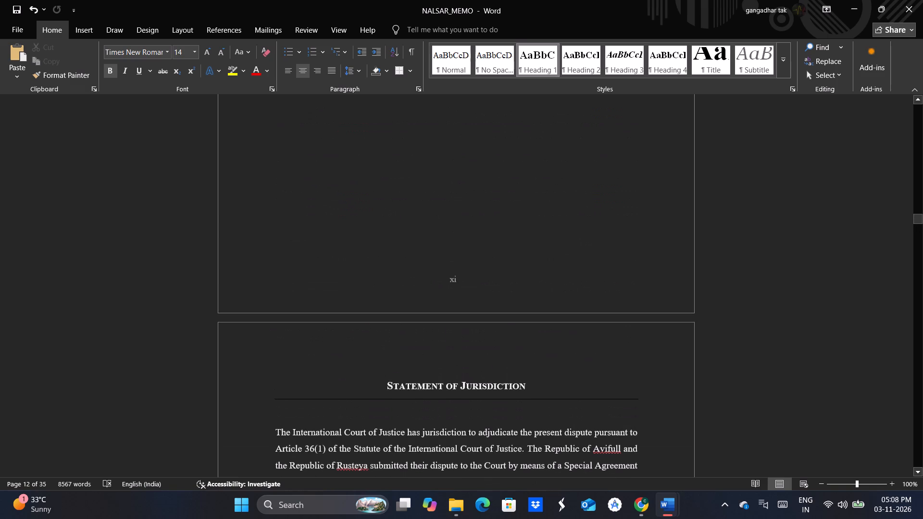
{"action": "scroll", "coordinate": [474, 116], "scroll_direction": "down", "scroll_amount": 1}
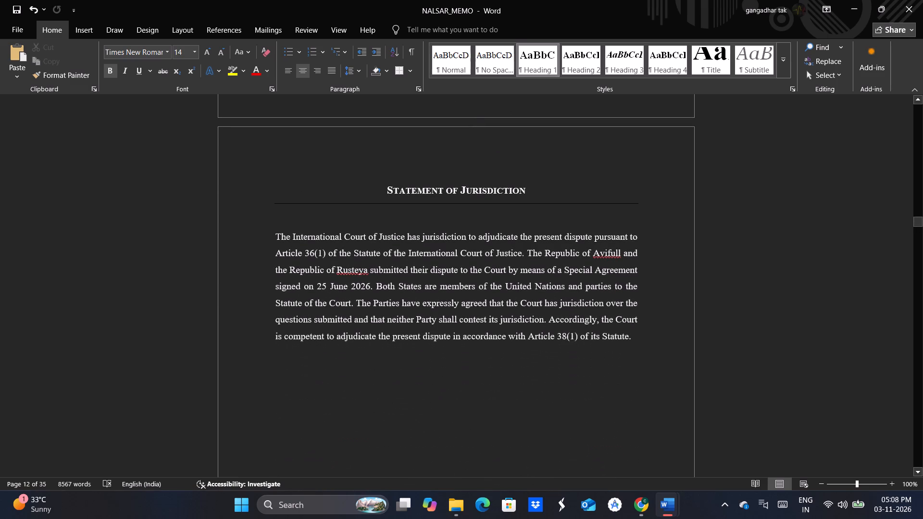
{"action": "left_click", "coordinate": [453, 275]}
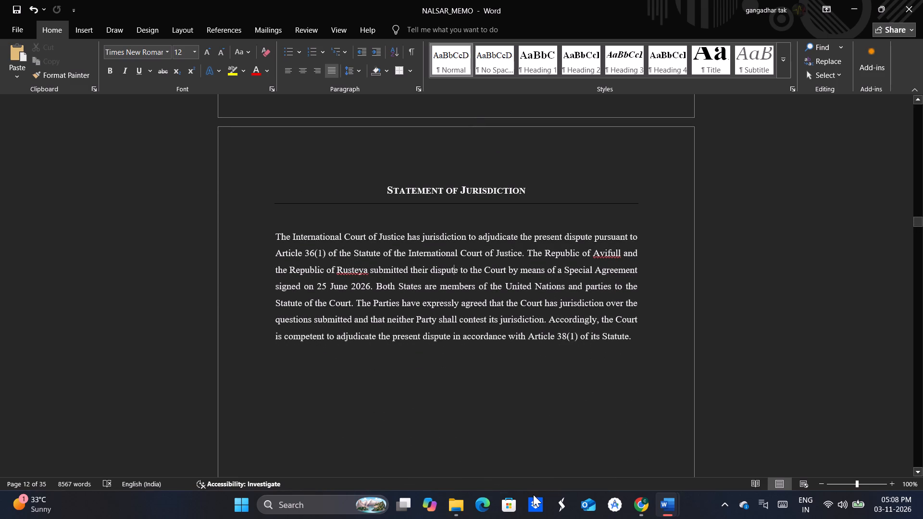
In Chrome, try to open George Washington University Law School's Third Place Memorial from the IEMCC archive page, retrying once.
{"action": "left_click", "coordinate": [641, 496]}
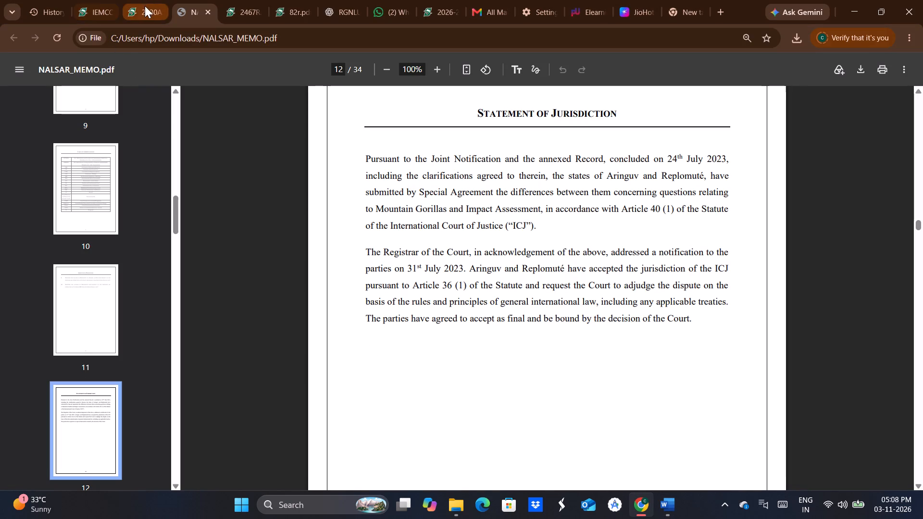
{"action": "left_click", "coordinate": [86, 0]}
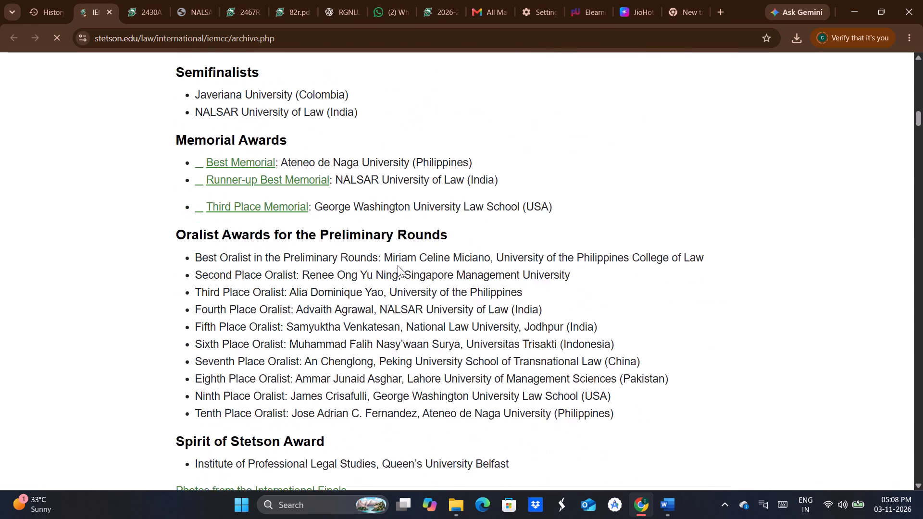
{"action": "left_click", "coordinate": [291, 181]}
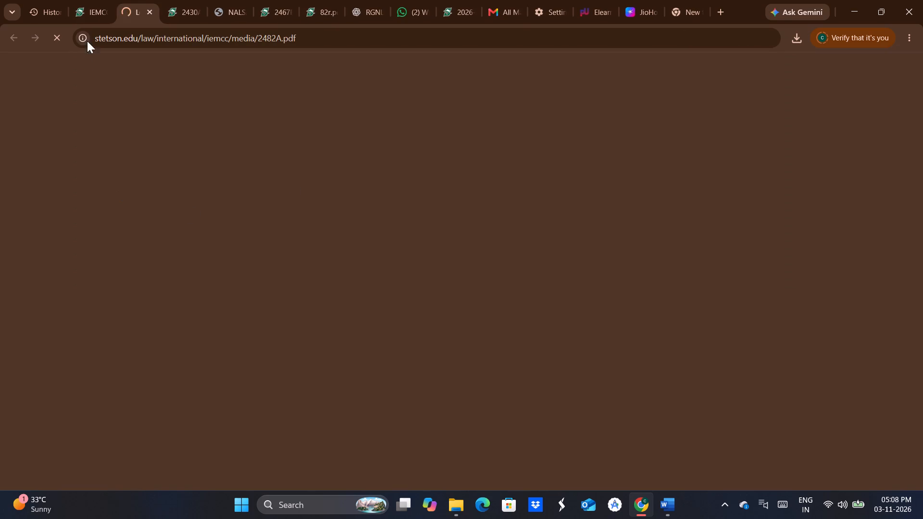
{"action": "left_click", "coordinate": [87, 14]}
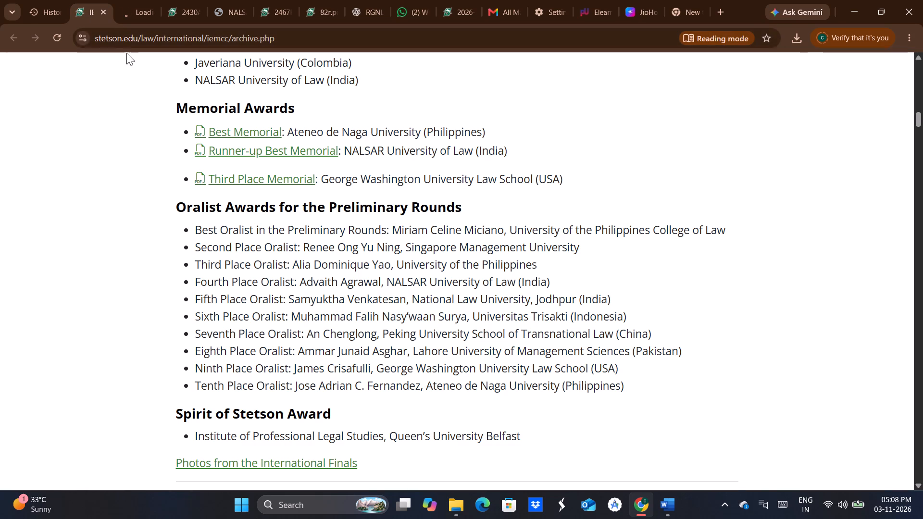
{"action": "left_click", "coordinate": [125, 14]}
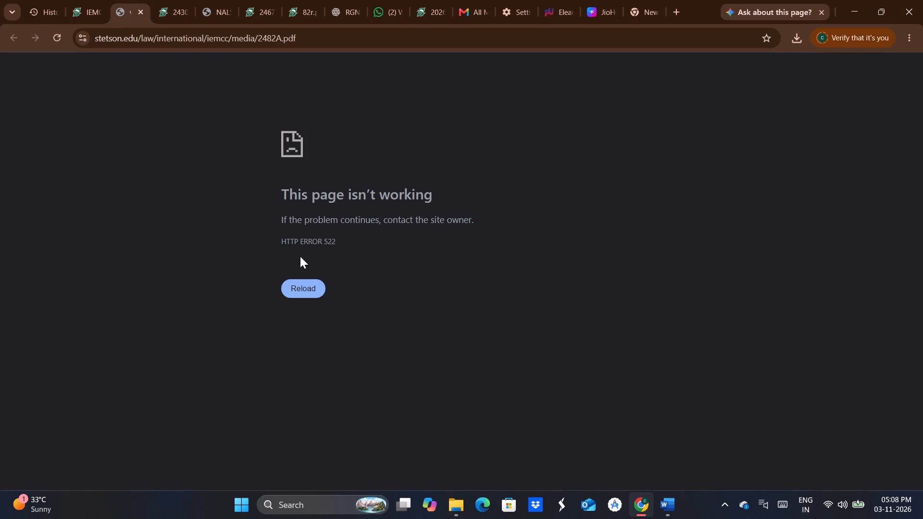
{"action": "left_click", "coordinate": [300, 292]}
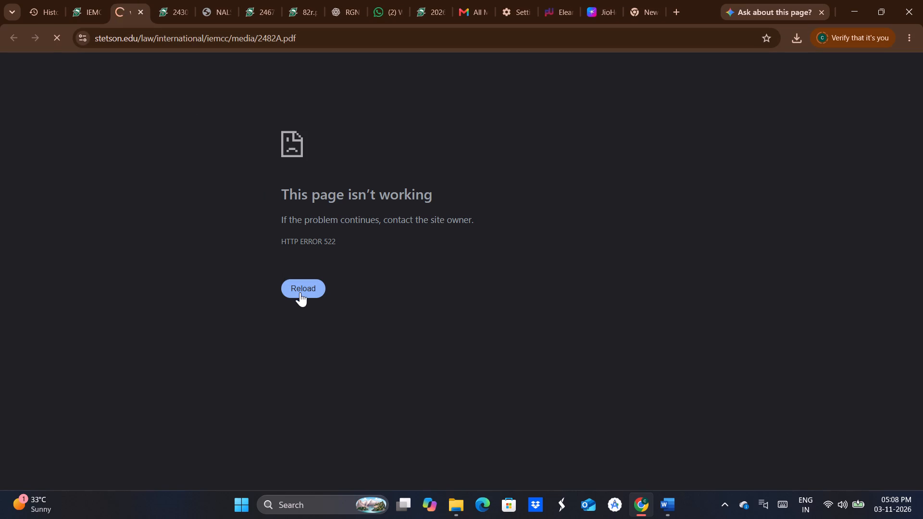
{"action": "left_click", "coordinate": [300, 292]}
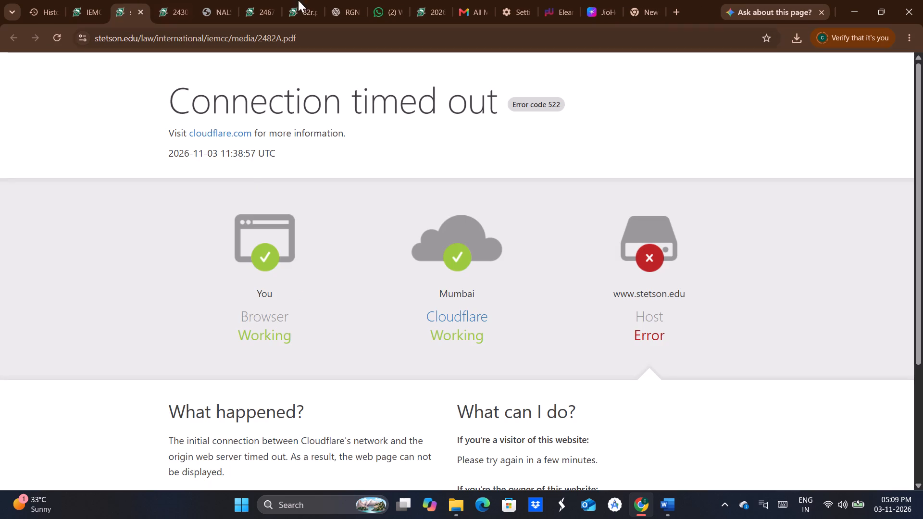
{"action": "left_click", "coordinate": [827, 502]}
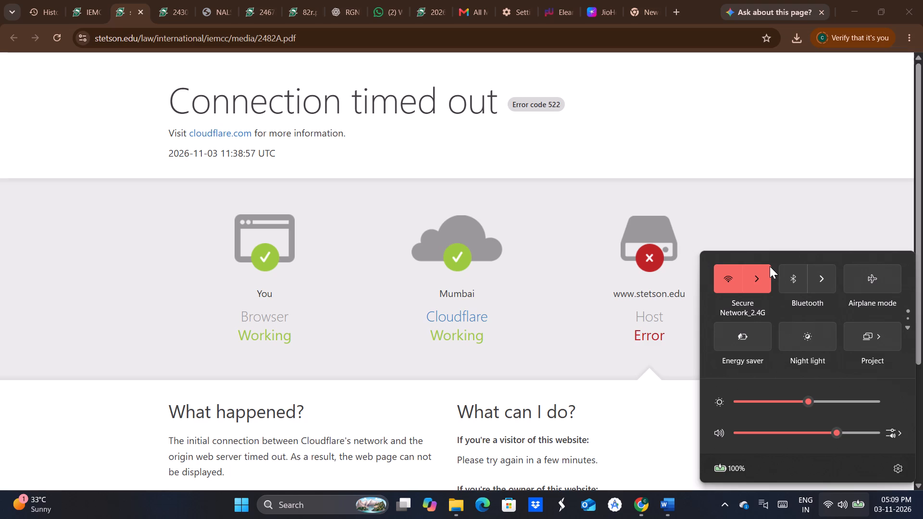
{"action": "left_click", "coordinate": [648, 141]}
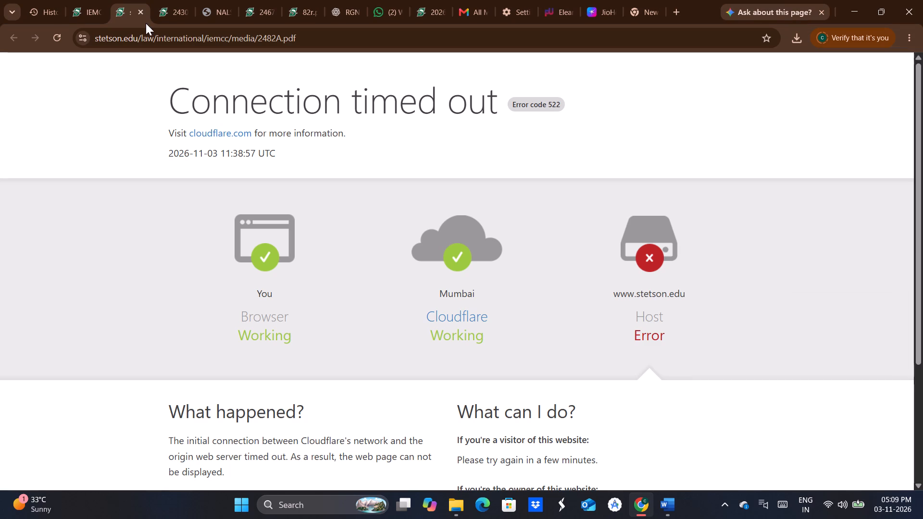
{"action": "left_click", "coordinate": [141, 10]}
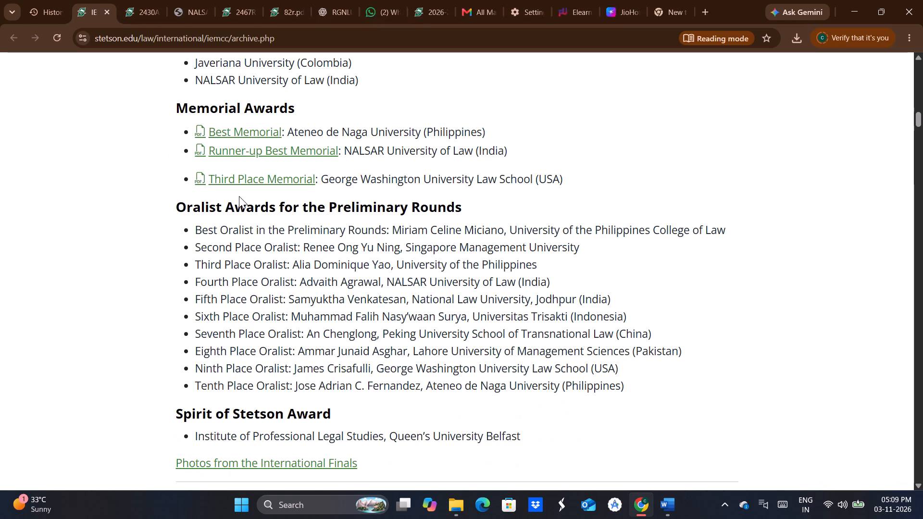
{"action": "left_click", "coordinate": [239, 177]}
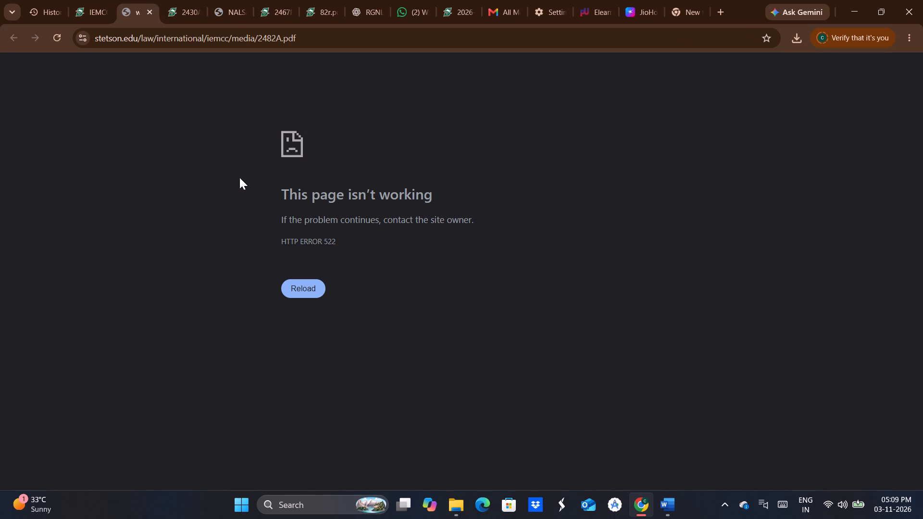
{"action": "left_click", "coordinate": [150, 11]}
Open Singapore Management University's Runner-up Best Memorial from the 27th Annual Stetson competition's memorial awards.
{"action": "scroll", "coordinate": [360, 222], "scroll_direction": "down", "scroll_amount": 4}
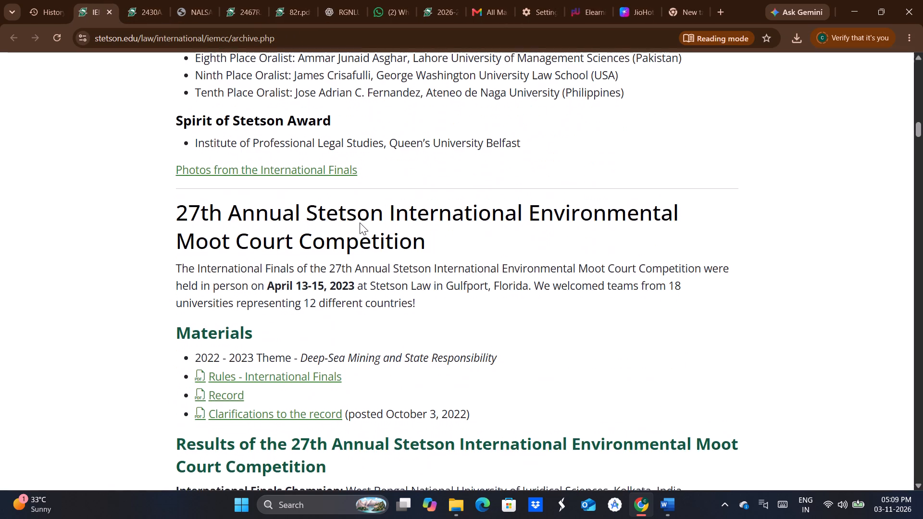
{"action": "scroll", "coordinate": [360, 222], "scroll_direction": "down", "scroll_amount": 5}
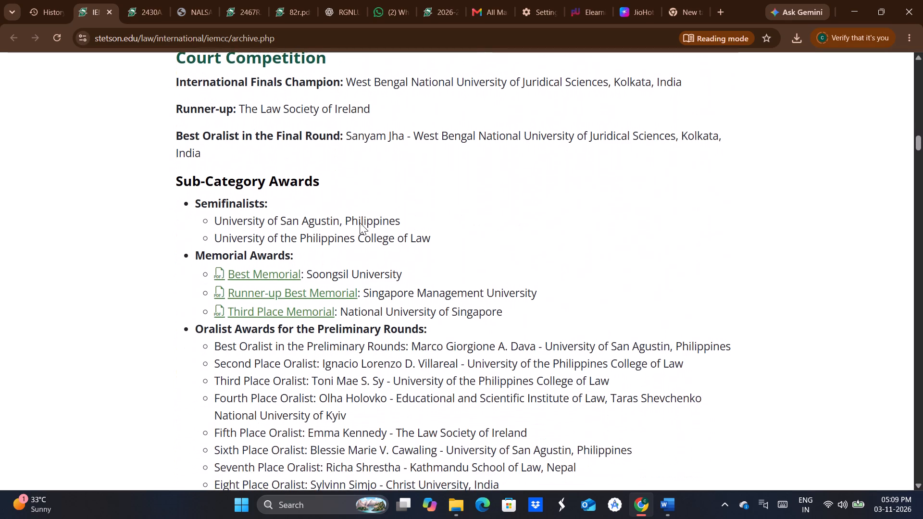
{"action": "scroll", "coordinate": [360, 222], "scroll_direction": "down", "scroll_amount": 1}
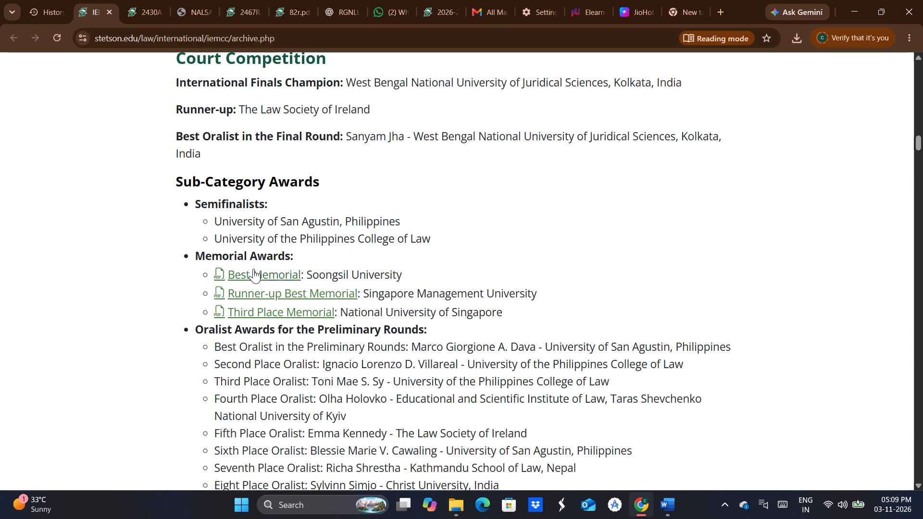
{"action": "left_click", "coordinate": [268, 289]}
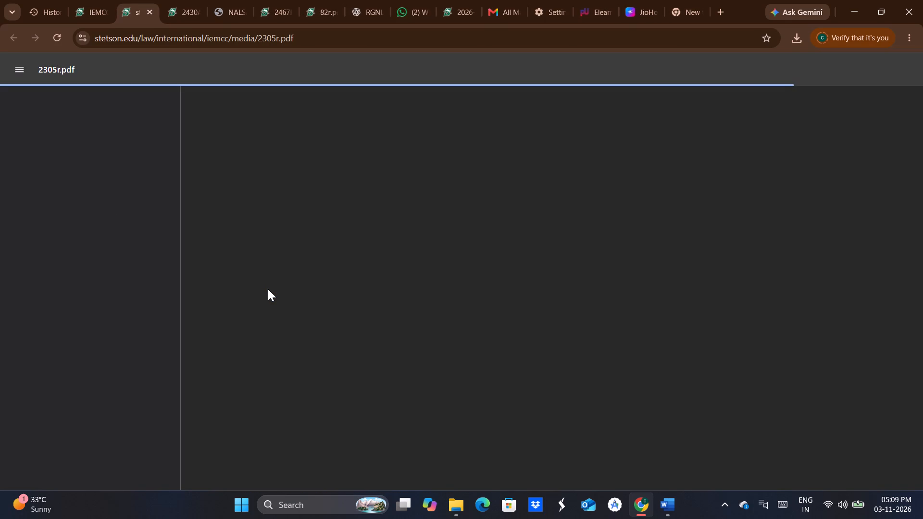
Examine the 2305r.pdf memorial from its cover through the front sections to the Statement of Jurisdiction on page 12.
{"action": "scroll", "coordinate": [536, 240], "scroll_direction": "down", "scroll_amount": 4}
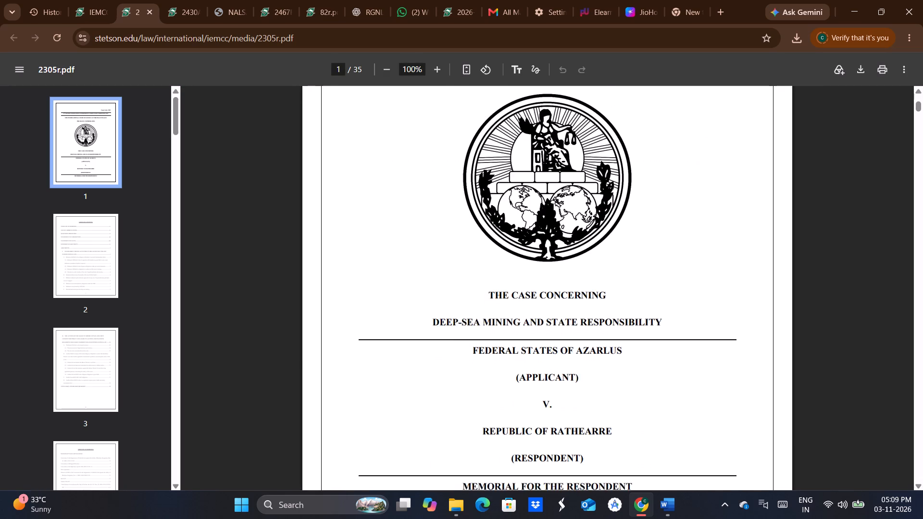
{"action": "scroll", "coordinate": [536, 240], "scroll_direction": "down", "scroll_amount": 14}
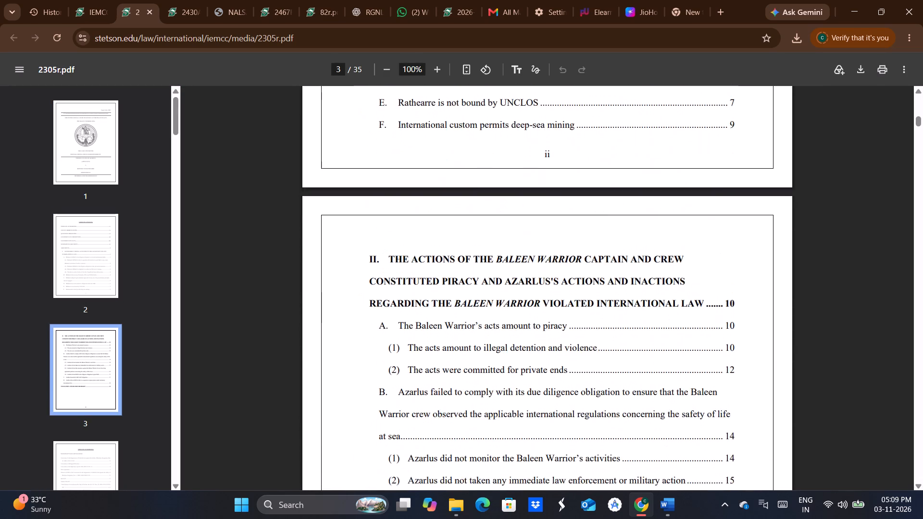
{"action": "scroll", "coordinate": [536, 240], "scroll_direction": "down", "scroll_amount": 2}
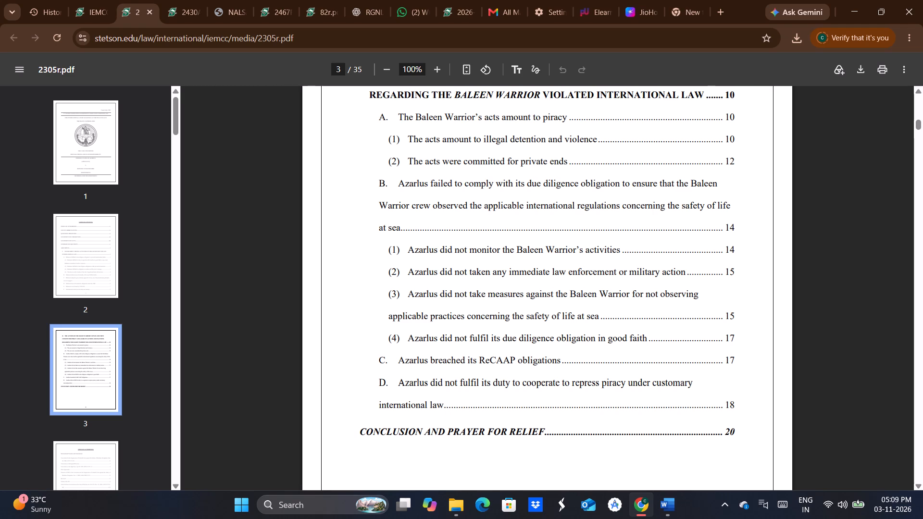
{"action": "scroll", "coordinate": [536, 240], "scroll_direction": "down", "scroll_amount": 12}
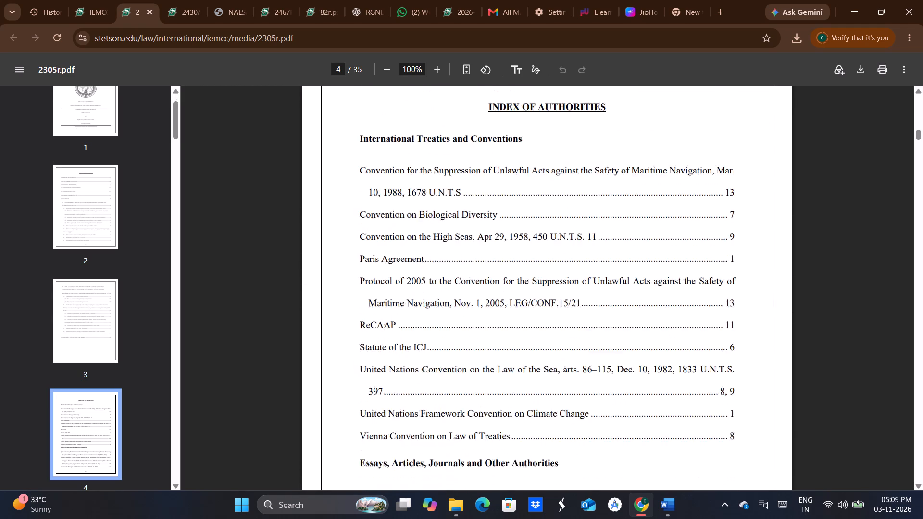
{"action": "scroll", "coordinate": [536, 240], "scroll_direction": "down", "scroll_amount": 18}
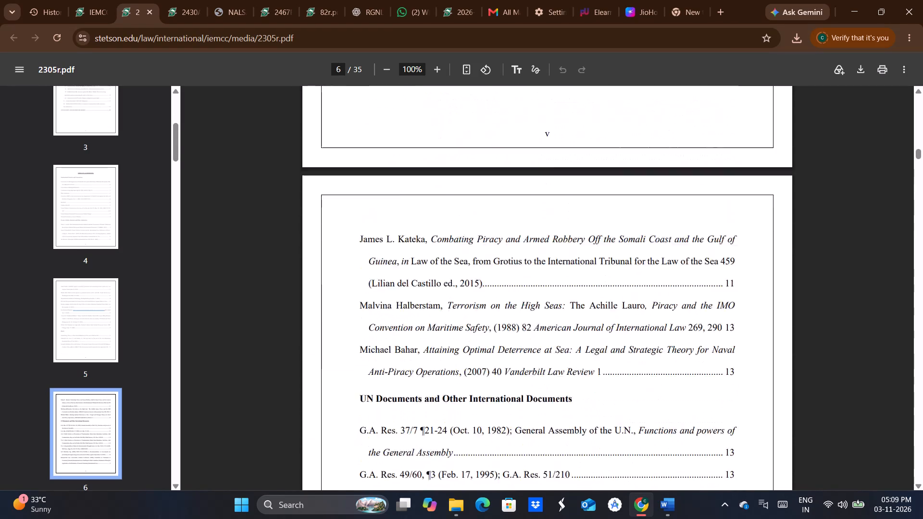
{"action": "scroll", "coordinate": [536, 240], "scroll_direction": "down", "scroll_amount": 16}
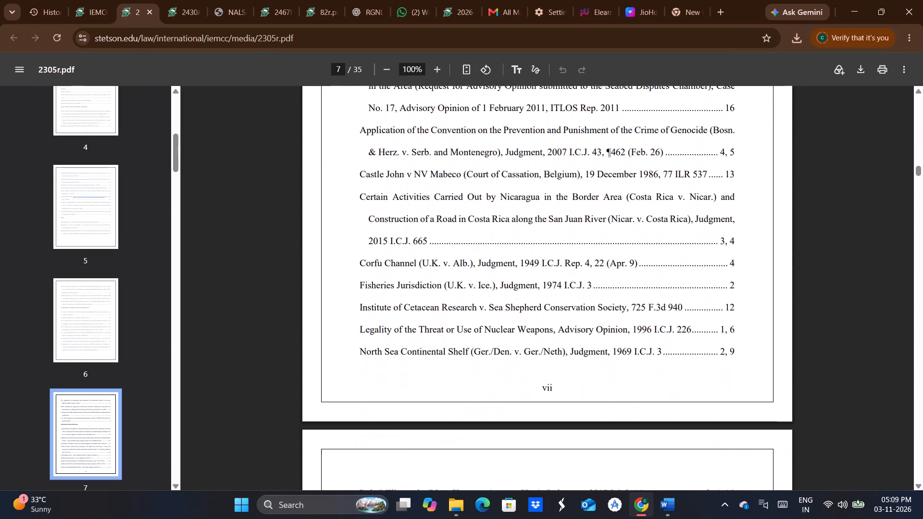
{"action": "scroll", "coordinate": [536, 240], "scroll_direction": "down", "scroll_amount": 16}
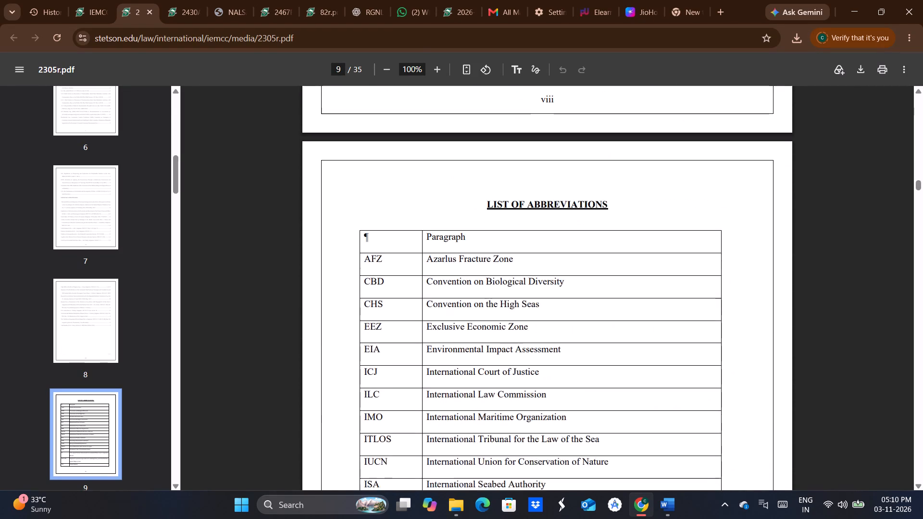
{"action": "scroll", "coordinate": [536, 240], "scroll_direction": "down", "scroll_amount": 16}
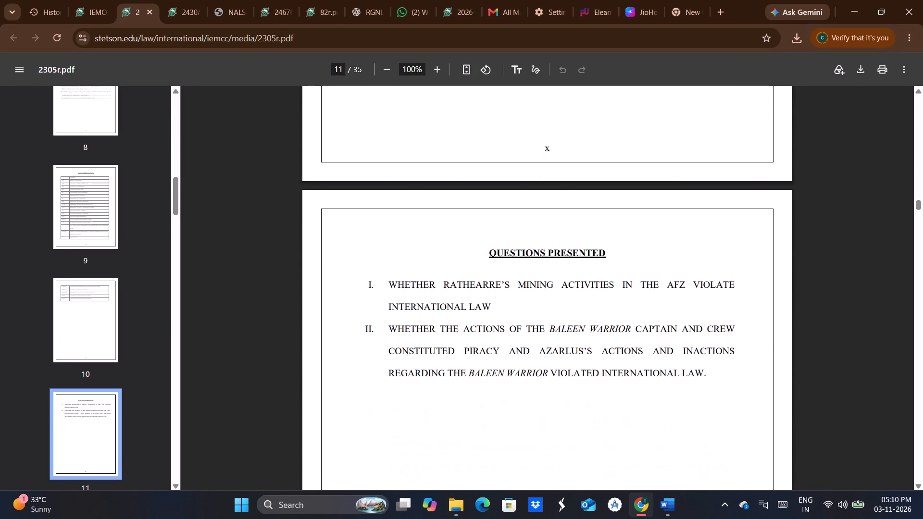
{"action": "scroll", "coordinate": [536, 240], "scroll_direction": "down", "scroll_amount": 2}
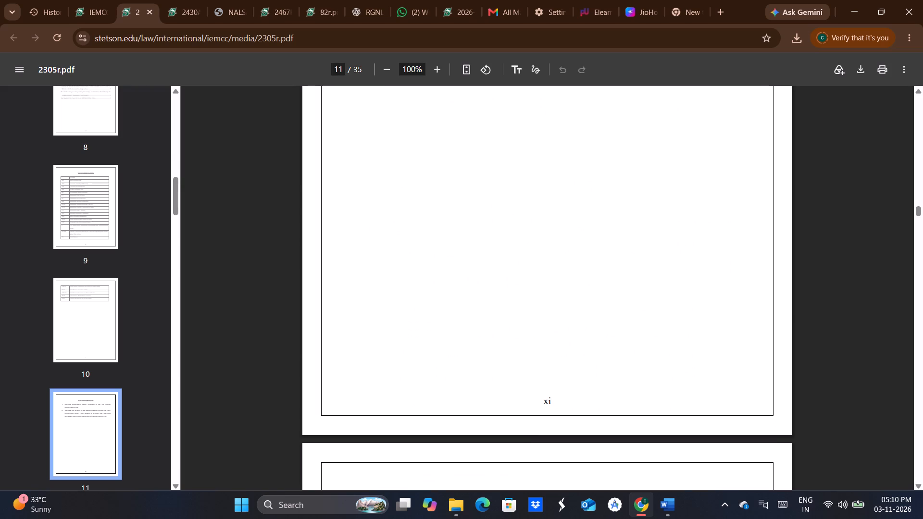
{"action": "scroll", "coordinate": [536, 240], "scroll_direction": "down", "scroll_amount": 7}
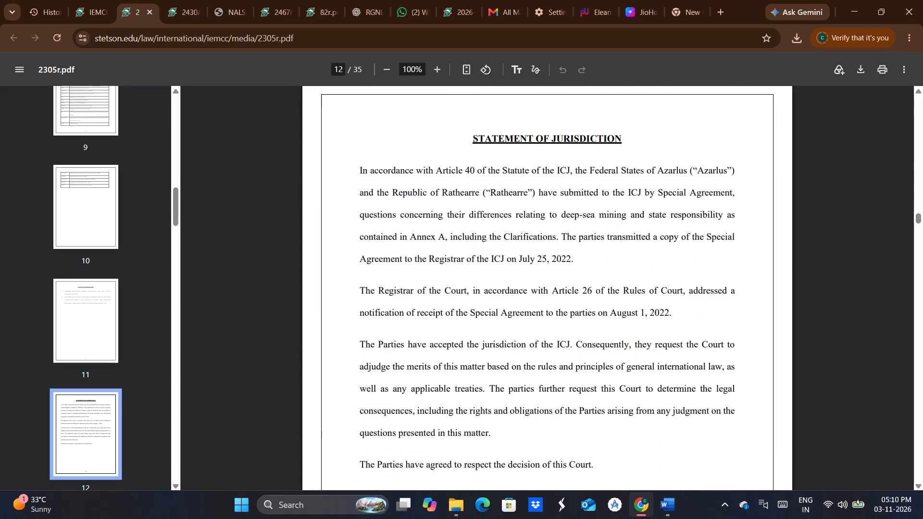
{"action": "scroll", "coordinate": [536, 240], "scroll_direction": "down", "scroll_amount": 1}
{"action": "scroll", "coordinate": [536, 240], "scroll_direction": "up", "scroll_amount": 1}
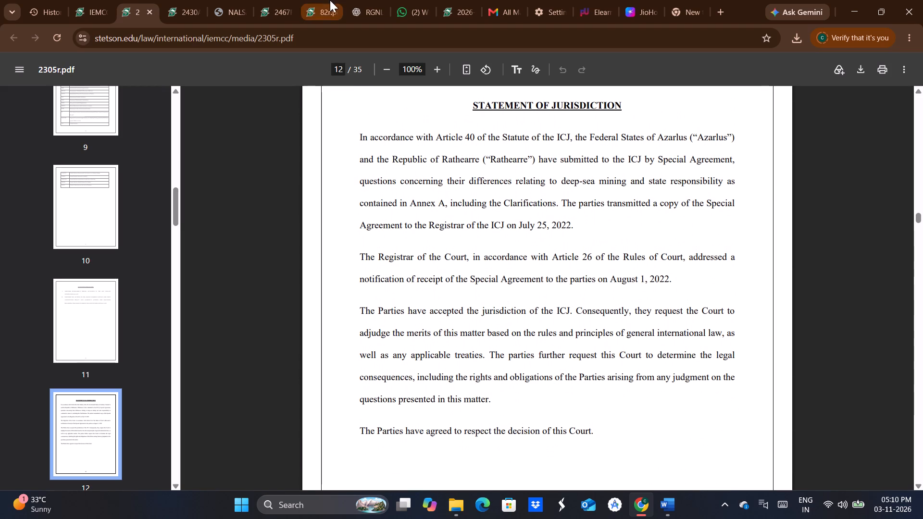
Open the National University of Singapore's Third Place Memorial from the same 27th competition awards list.
{"action": "left_click", "coordinate": [96, 3]}
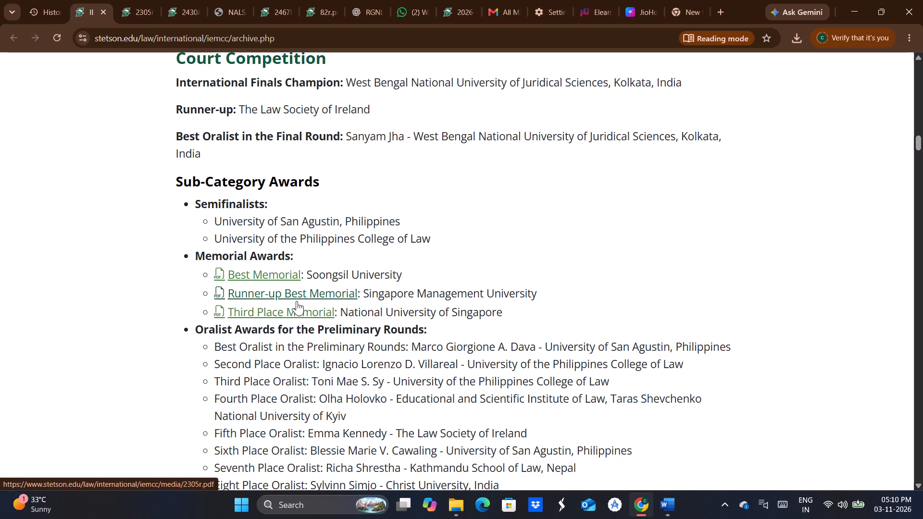
{"action": "left_click", "coordinate": [284, 313]}
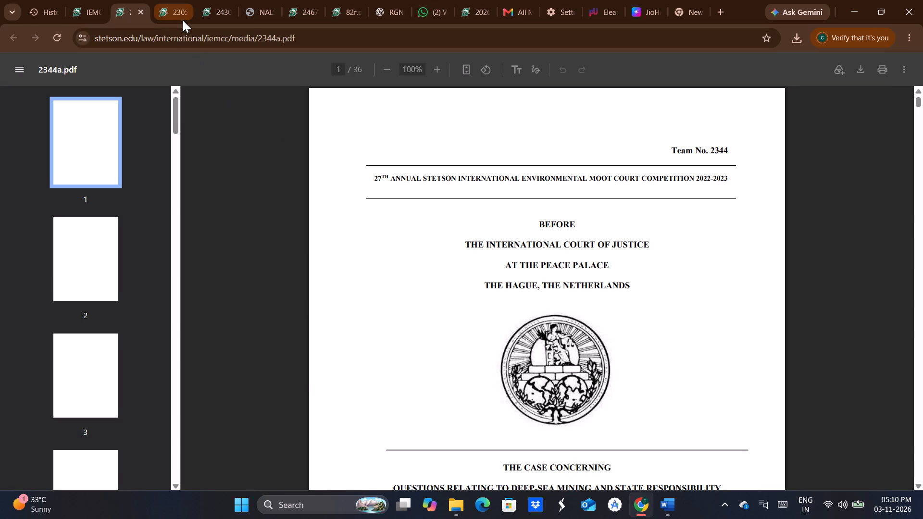
Close the 2305r.pdf memorial and return to the 2344a.pdf memorial.
{"action": "left_click", "coordinate": [179, 15]}
{"action": "left_click", "coordinate": [183, 12]}
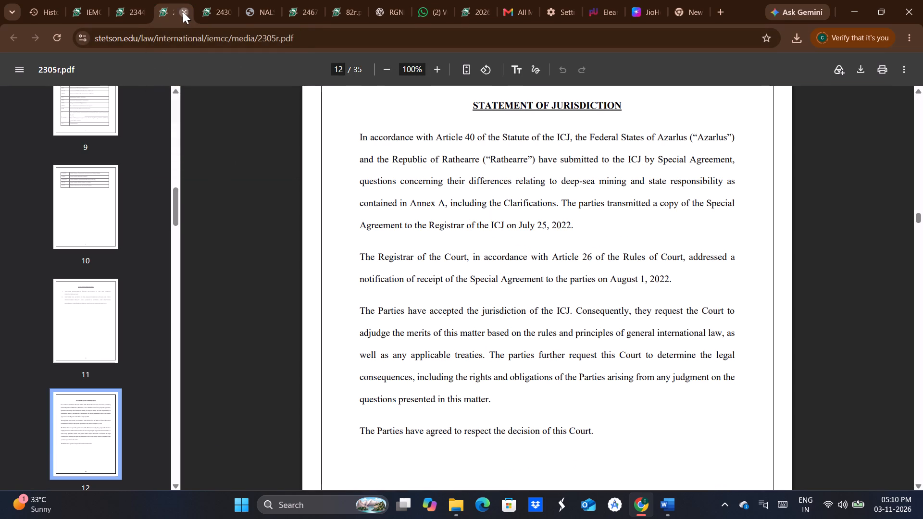
{"action": "left_click", "coordinate": [134, 6]}
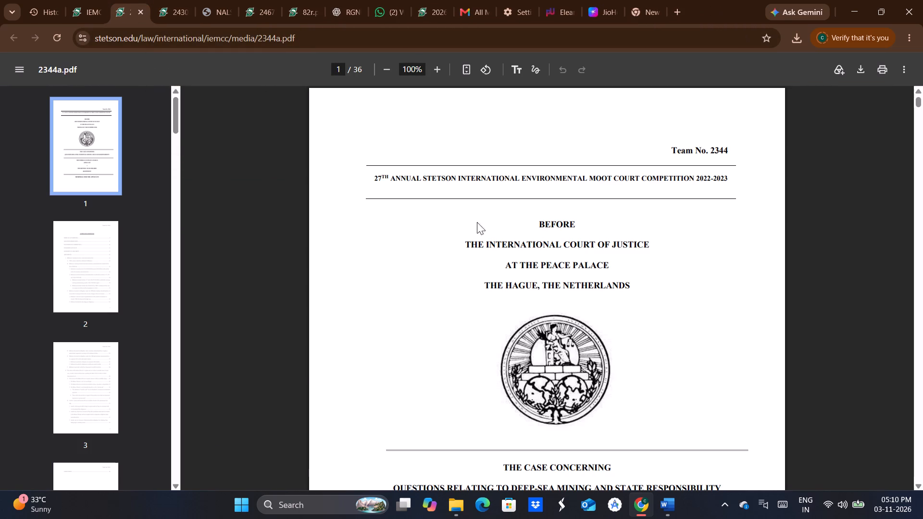
Examine the 2344a.pdf memorial from its cover through the front sections to the Statement of Jurisdiction on page 12.
{"action": "scroll", "coordinate": [574, 264], "scroll_direction": "down", "scroll_amount": 20}
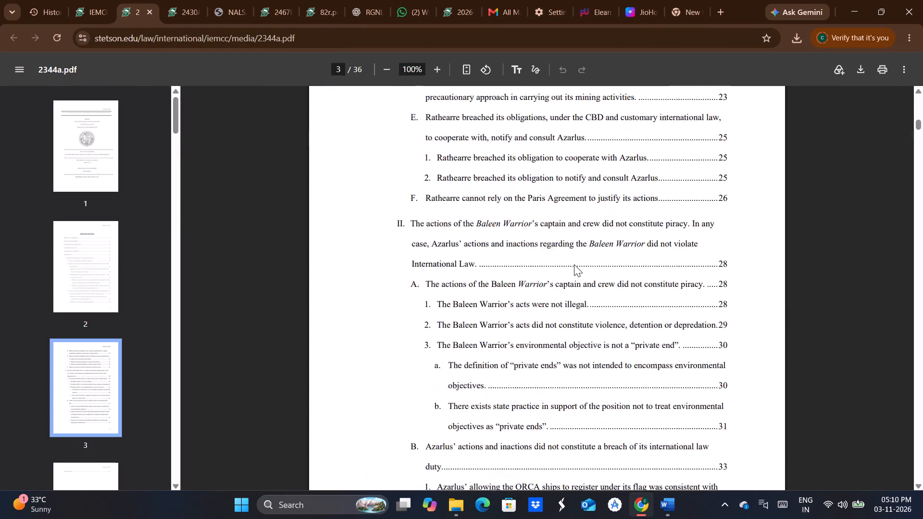
{"action": "scroll", "coordinate": [574, 264], "scroll_direction": "down", "scroll_amount": 19}
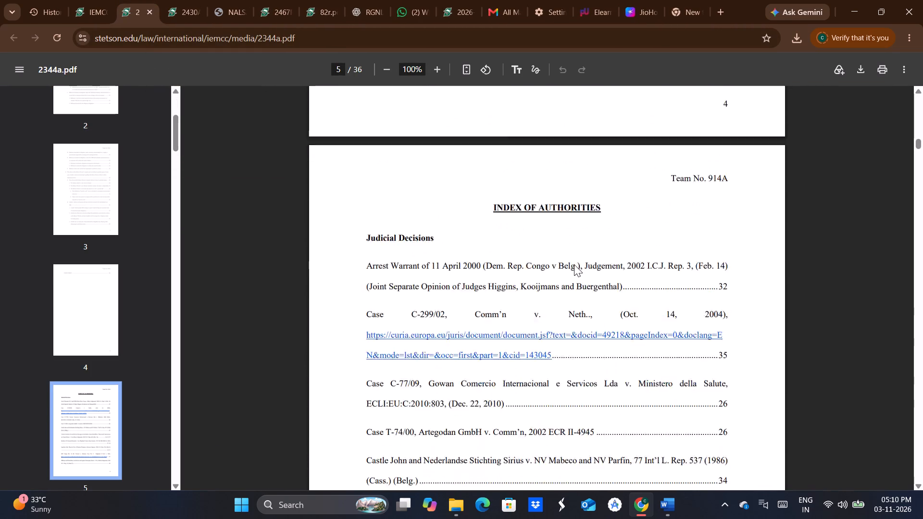
{"action": "scroll", "coordinate": [574, 264], "scroll_direction": "down", "scroll_amount": 14}
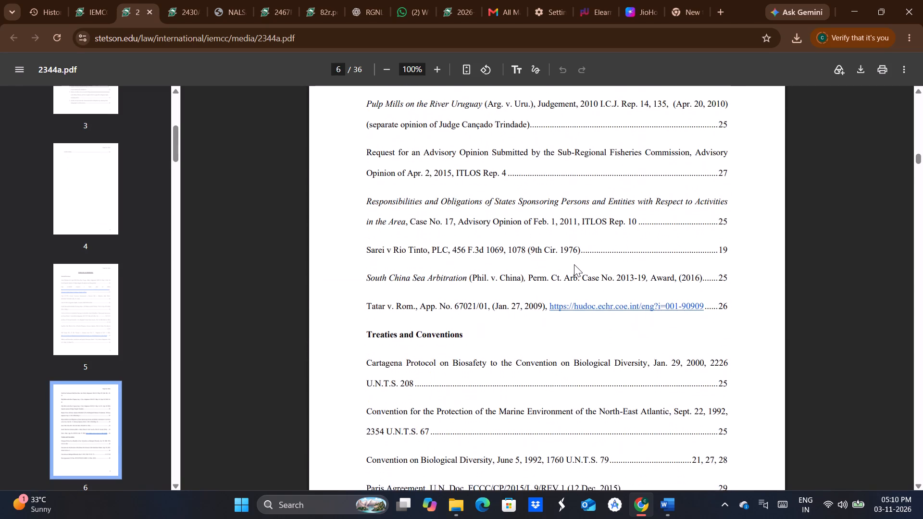
{"action": "scroll", "coordinate": [574, 264], "scroll_direction": "down", "scroll_amount": 11}
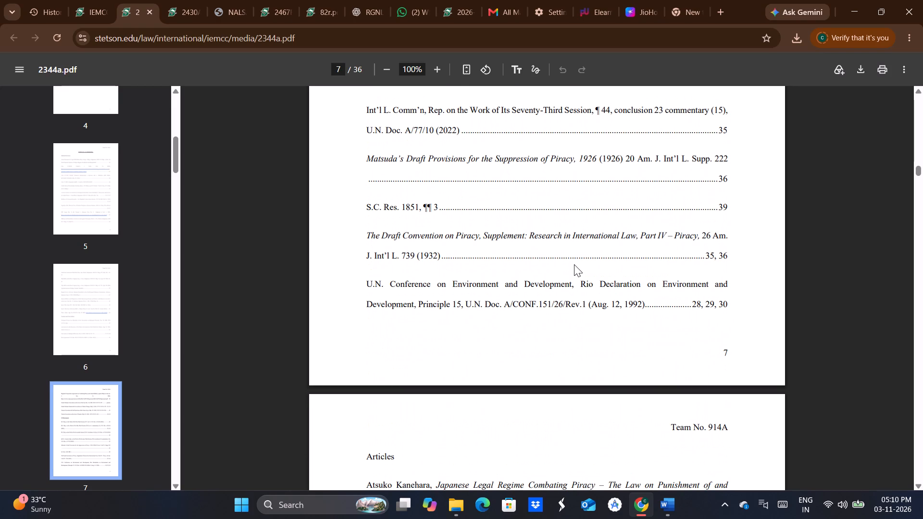
{"action": "scroll", "coordinate": [574, 264], "scroll_direction": "down", "scroll_amount": 18}
{"action": "scroll", "coordinate": [574, 264], "scroll_direction": "down", "scroll_amount": 13}
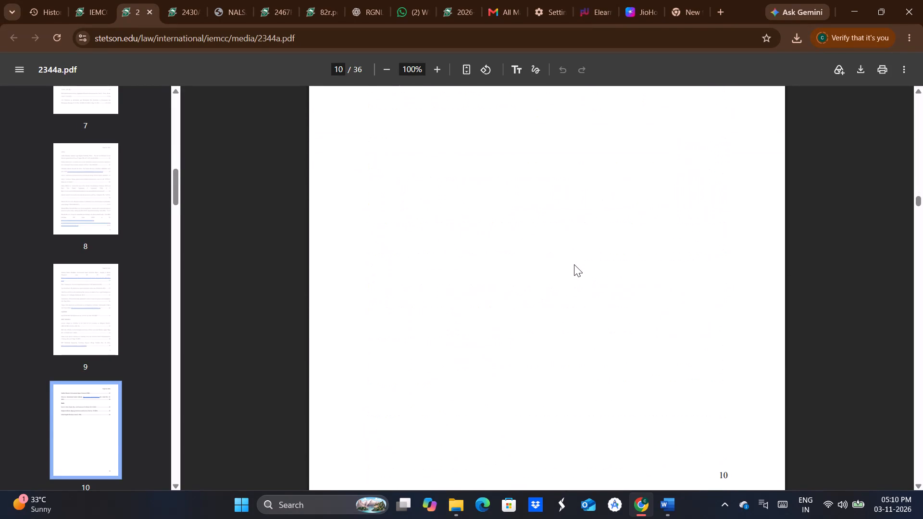
{"action": "scroll", "coordinate": [574, 264], "scroll_direction": "down", "scroll_amount": 12}
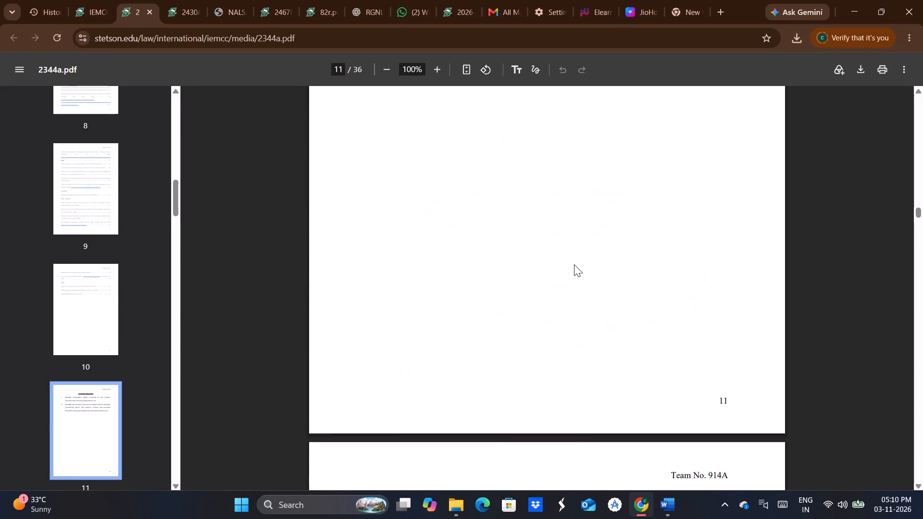
{"action": "scroll", "coordinate": [574, 264], "scroll_direction": "down", "scroll_amount": 1}
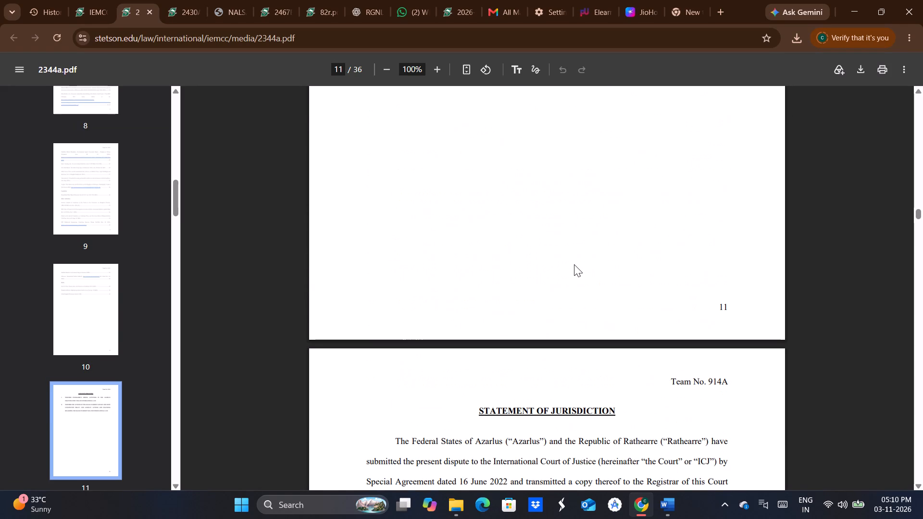
{"action": "scroll", "coordinate": [574, 264], "scroll_direction": "down", "scroll_amount": 3}
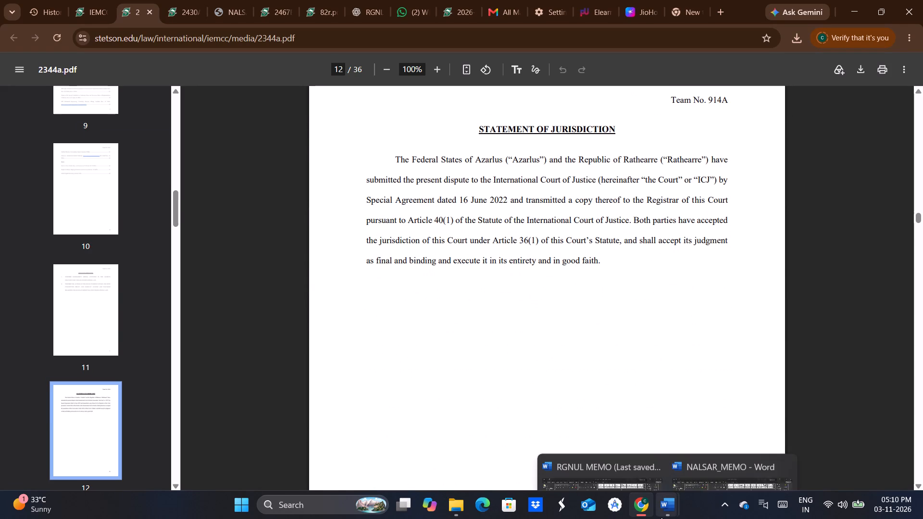
Switch to Word and compare the Statement of Jurisdiction and Questions Presented sections in NALSAR_MEMO and RGNUL MEMO.
{"action": "left_click", "coordinate": [705, 455]}
{"action": "scroll", "coordinate": [561, 329], "scroll_direction": "up", "scroll_amount": 2}
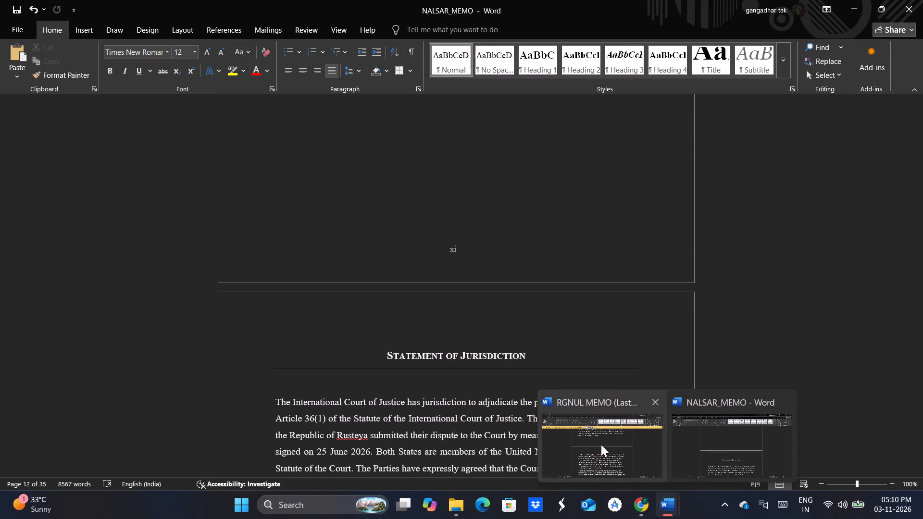
{"action": "left_click", "coordinate": [601, 445]}
{"action": "scroll", "coordinate": [566, 368], "scroll_direction": "up", "scroll_amount": 5}
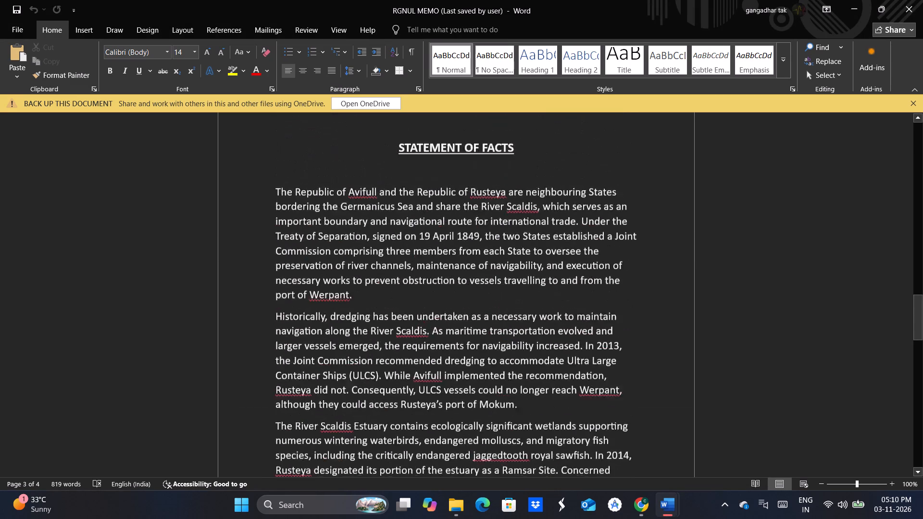
{"action": "scroll", "coordinate": [566, 368], "scroll_direction": "up", "scroll_amount": 10}
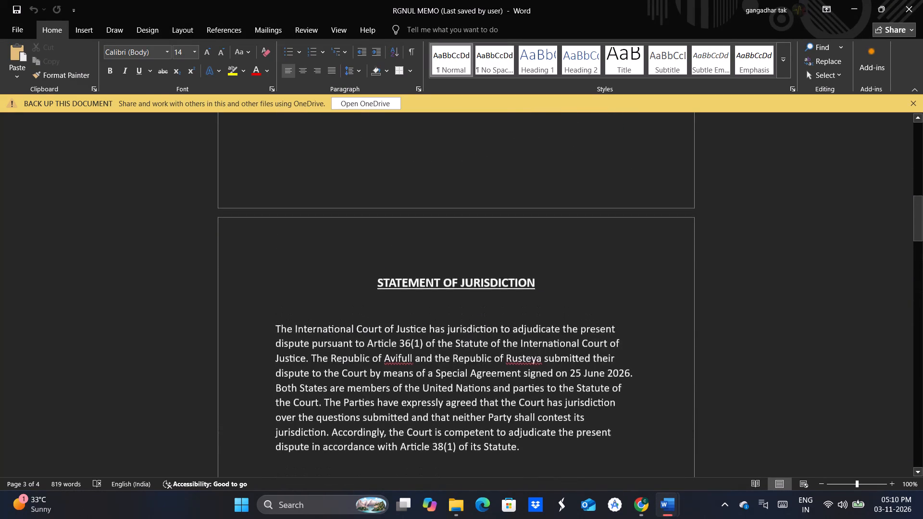
{"action": "scroll", "coordinate": [566, 368], "scroll_direction": "up", "scroll_amount": 4}
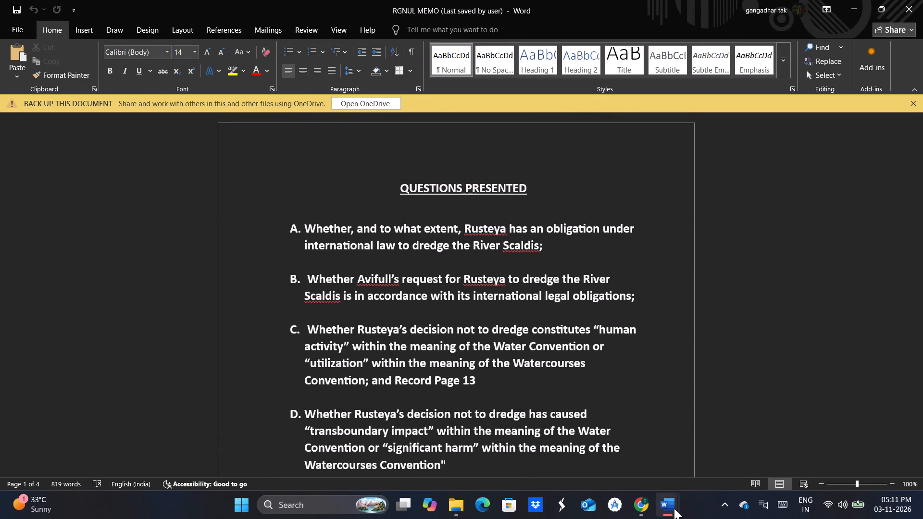
{"action": "left_click", "coordinate": [696, 475]}
{"action": "scroll", "coordinate": [593, 330], "scroll_direction": "up", "scroll_amount": 7}
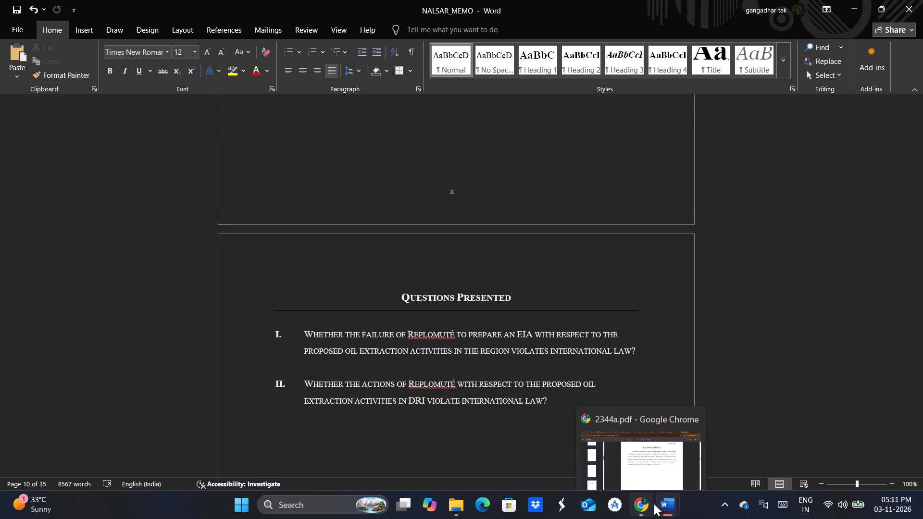
{"action": "left_click", "coordinate": [610, 441]}
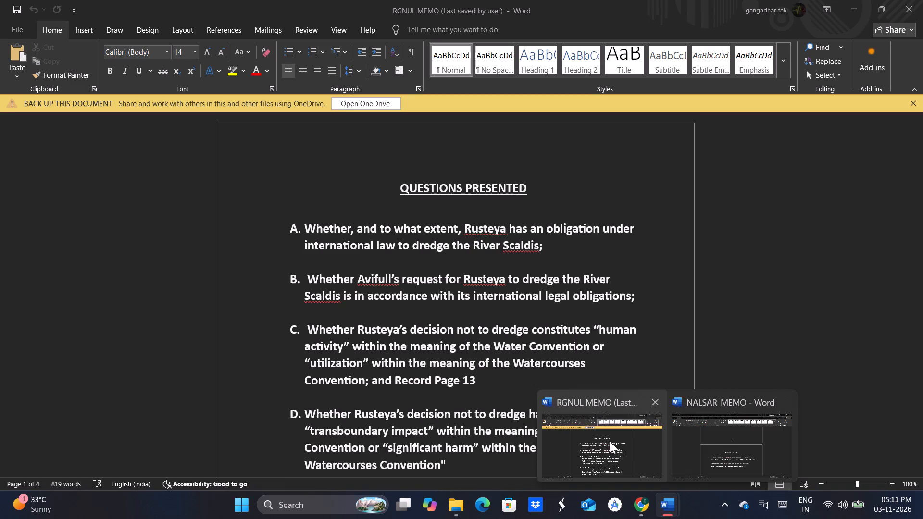
{"action": "scroll", "coordinate": [536, 373], "scroll_direction": "down", "scroll_amount": 1}
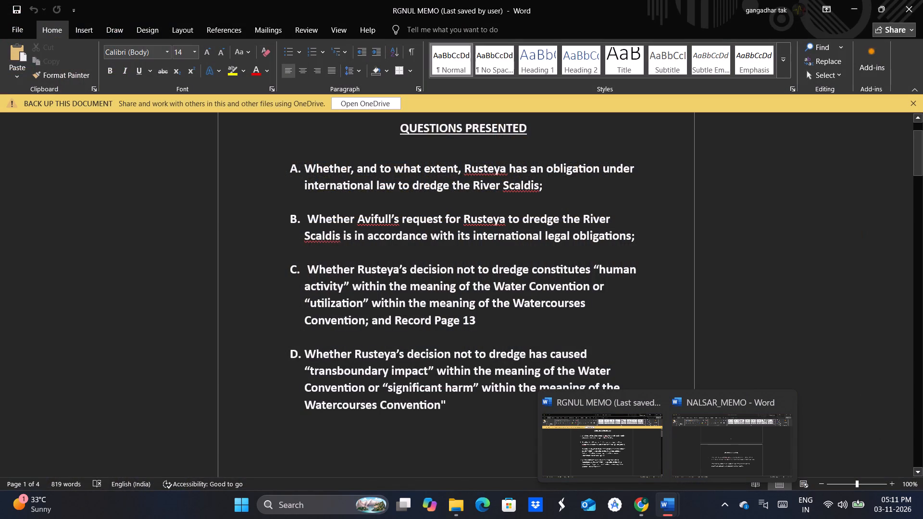
Copy the full text of question A, on Rusteya's obligation to dredge the River Scaldis, from RGNUL MEMO's Questions Presented.
{"action": "left_click", "coordinate": [542, 195]}
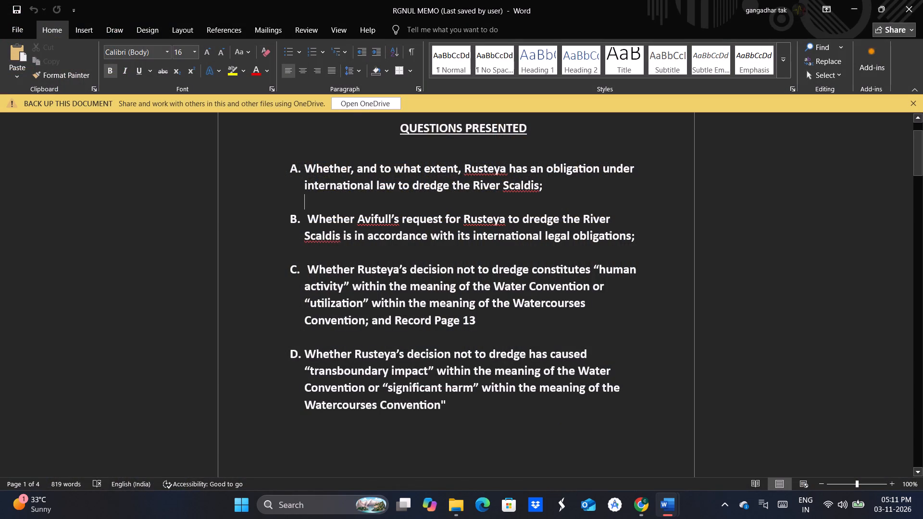
{"action": "left_click", "coordinate": [546, 186]}
{"action": "left_click_drag", "start_coordinate": [546, 186], "coordinate": [300, 155]}
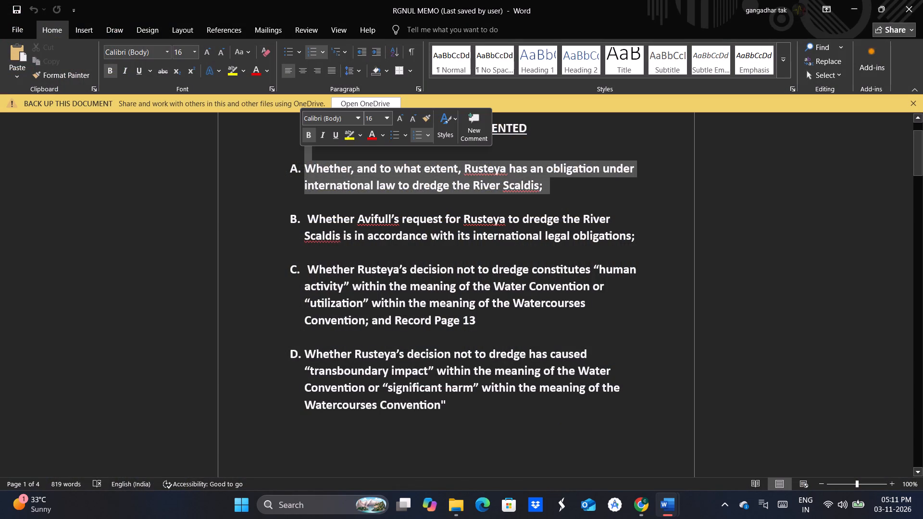
{"action": "left_click_drag", "start_coordinate": [360, 179], "coordinate": [365, 181]}
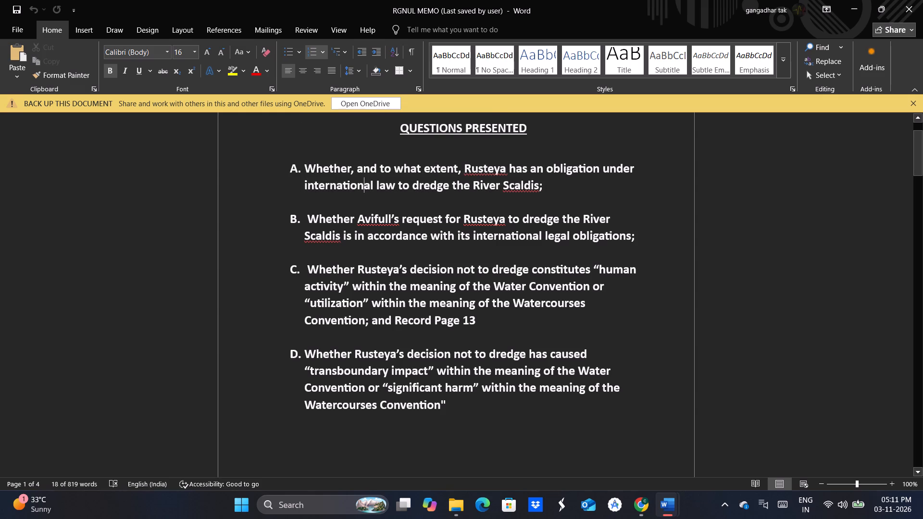
{"action": "left_click", "coordinate": [549, 187]}
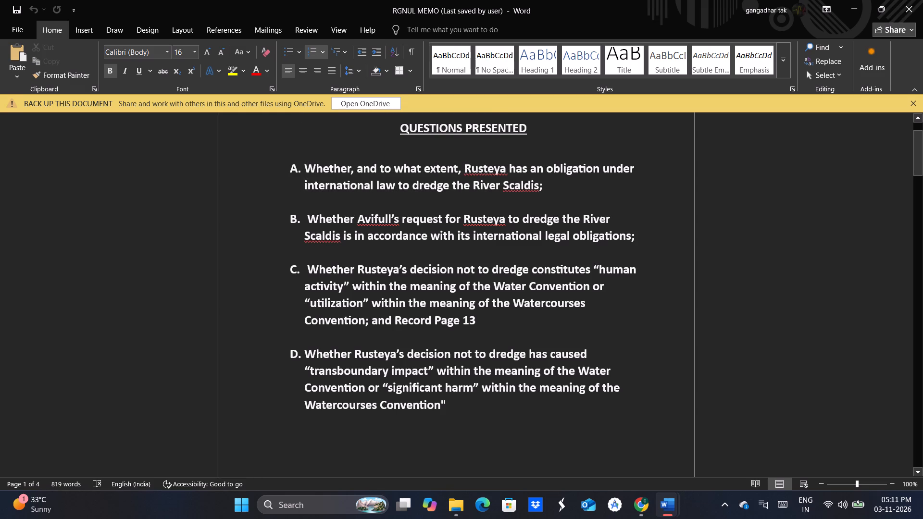
{"action": "left_click_drag", "start_coordinate": [546, 189], "coordinate": [318, 169]}
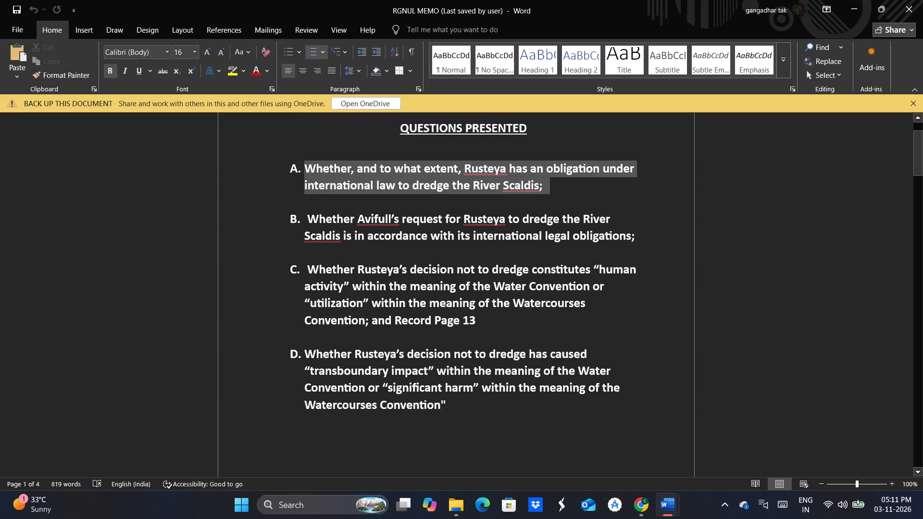
{"action": "left_click_drag", "start_coordinate": [318, 169], "coordinate": [307, 168]}
{"action": "right_click", "coordinate": [337, 171]}
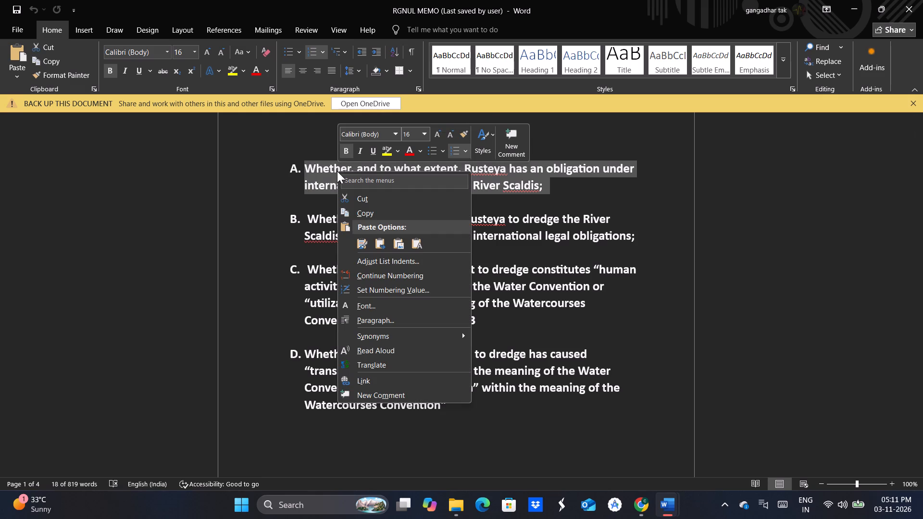
{"action": "left_click", "coordinate": [362, 214]}
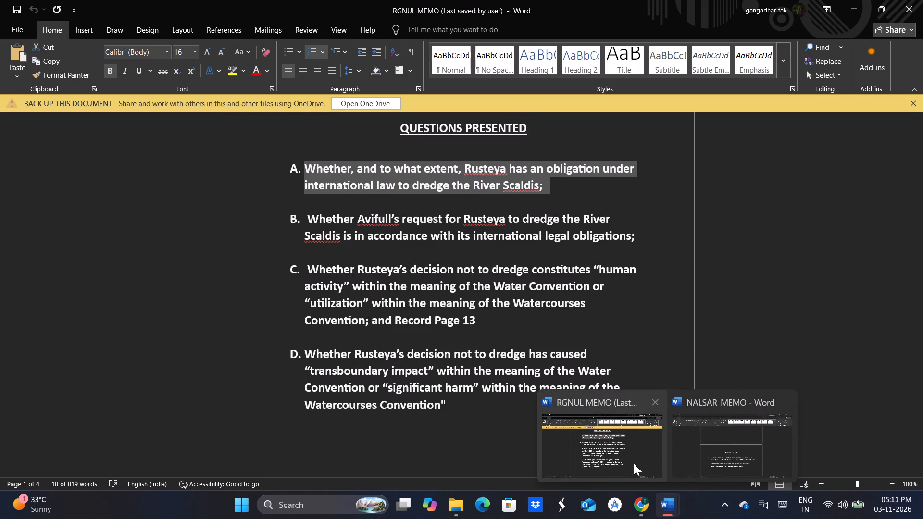
{"action": "left_click", "coordinate": [634, 463]}
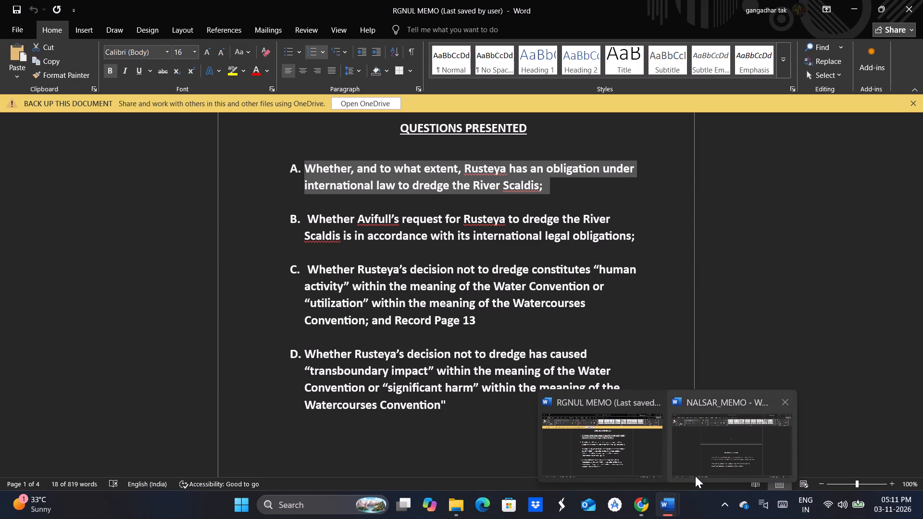
In NALSAR_MEMO's Questions Presented, delete the text of question I after its opening word "Whether", leaving a trailing space.
{"action": "left_click", "coordinate": [695, 476]}
{"action": "scroll", "coordinate": [638, 370], "scroll_direction": "down", "scroll_amount": 1}
{"action": "left_click", "coordinate": [637, 297]}
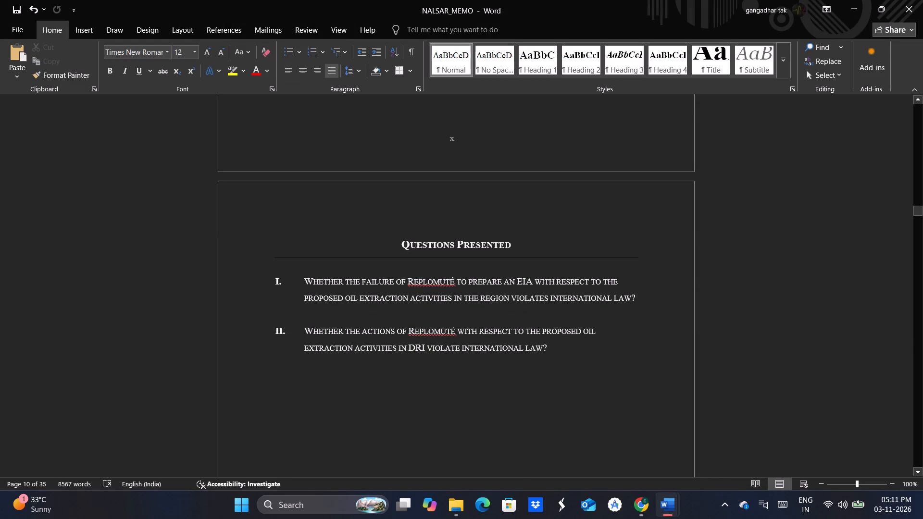
{"action": "left_click", "coordinate": [630, 301]}
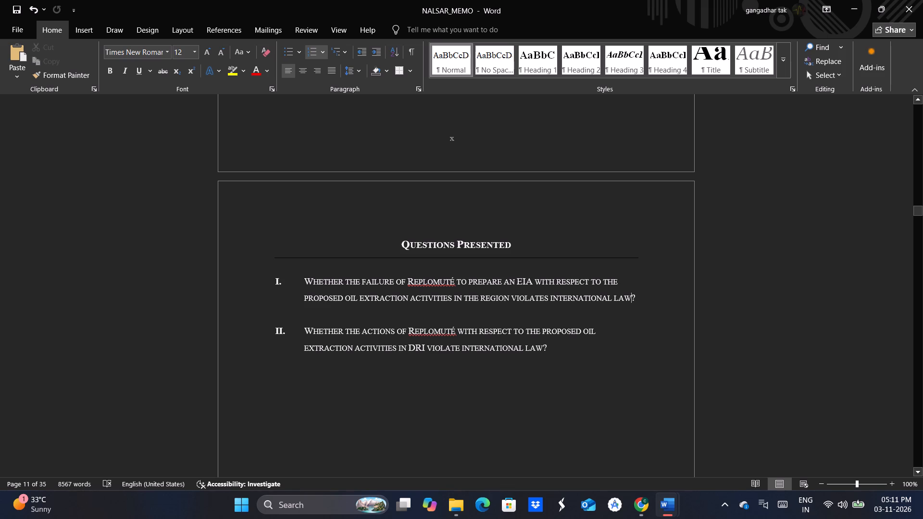
{"action": "key", "text": "Right"}
{"action": "key", "text": "BackSpace"}
{"action": "key", "text": "BackSpace"}
{"action": "key", "text": "BackSpace"}
{"action": "key", "text": "BackSpace"}
{"action": "key", "text": "BackSpace"}
{"action": "key", "text": "BackSpace"}
{"action": "key", "text": "BackSpace"}
{"action": "key", "text": "BackSpace"}
{"action": "key", "text": "BackSpace"}
{"action": "key", "text": "BackSpace"}
{"action": "key", "text": "BackSpace"}
{"action": "key", "text": "BackSpace"}
{"action": "key", "text": "BackSpace"}
{"action": "key", "text": "BackSpace"}
{"action": "key", "text": "BackSpace"}
{"action": "key", "text": "BackSpace"}
{"action": "key", "text": "BackSpace"}
{"action": "key", "text": "BackSpace"}
{"action": "key", "text": "BackSpace"}
{"action": "key", "text": "BackSpace"}
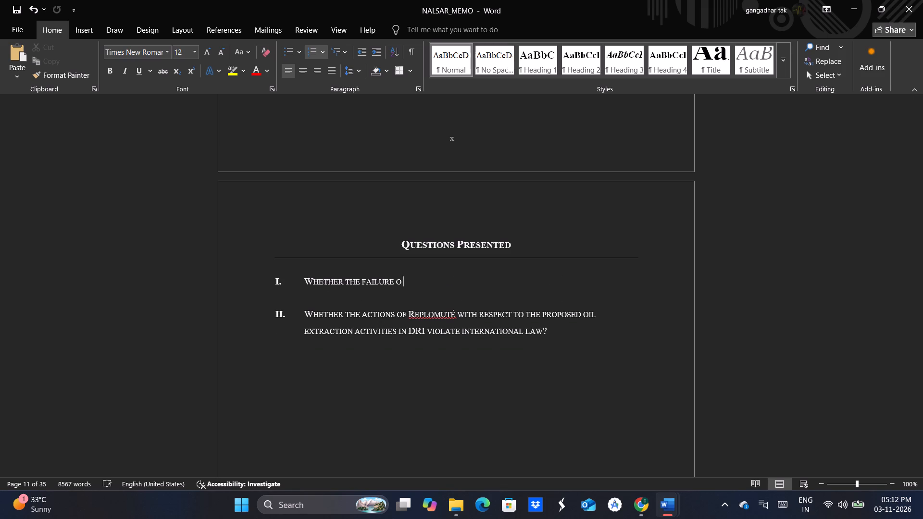
{"action": "key", "text": "BackSpace"}
{"action": "key", "text": "space"}
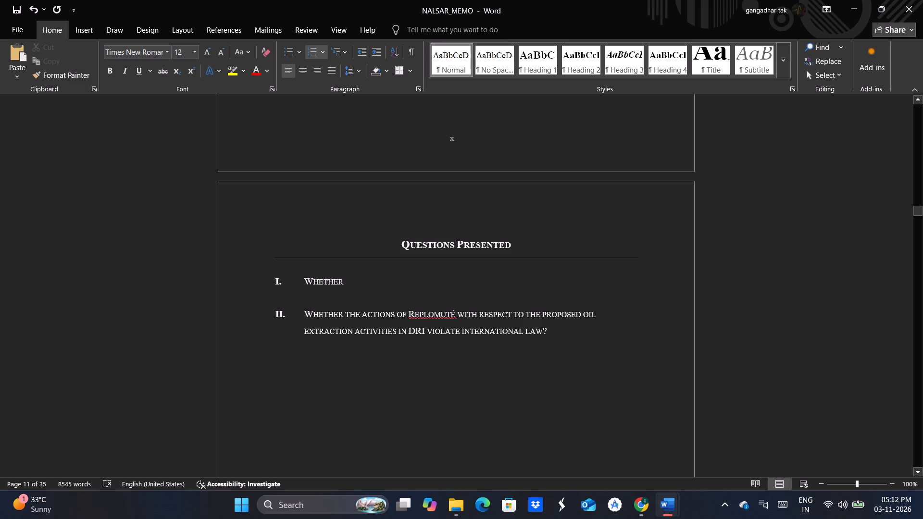
Paste the copied dredging question into question I after "Whether", using Merge Formatting.
{"action": "right_click", "coordinate": [349, 277]}
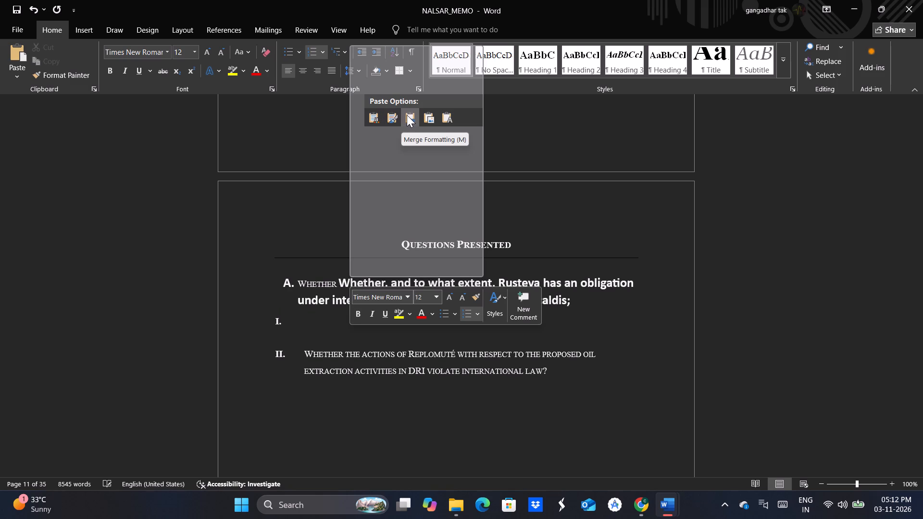
{"action": "left_click", "coordinate": [407, 115]}
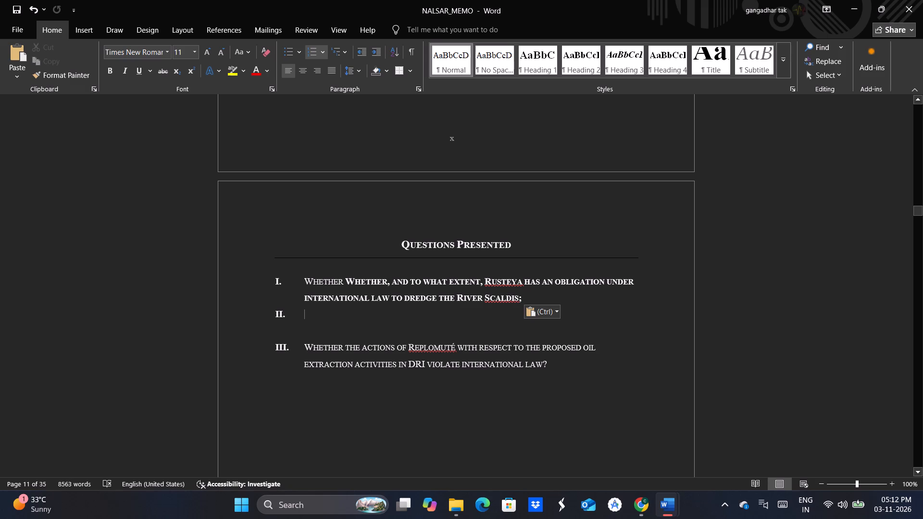
Remove the bold formatting from the whole text of question I in NALSAR_MEMO's Questions Presented.
{"action": "left_click", "coordinate": [330, 280]}
{"action": "left_click_drag", "start_coordinate": [345, 285], "coordinate": [297, 275]}
{"action": "left_click", "coordinate": [373, 279]}
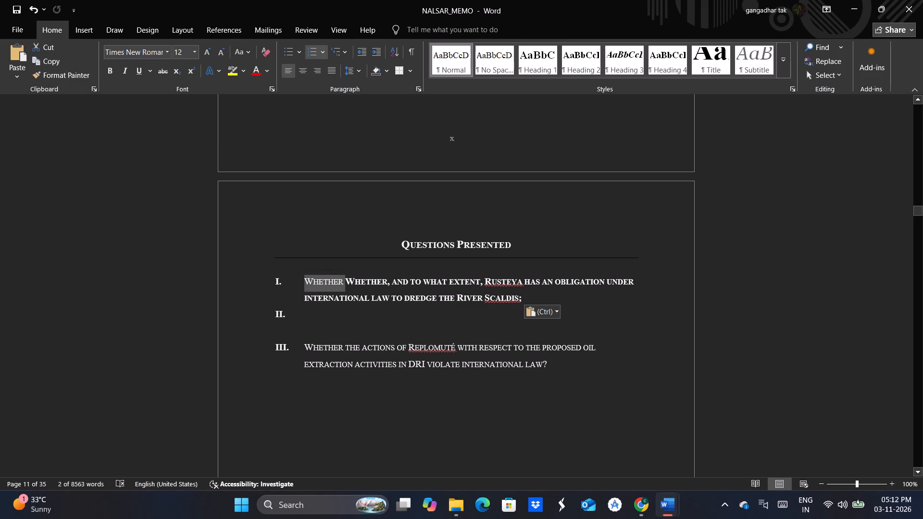
{"action": "left_click_drag", "start_coordinate": [398, 283], "coordinate": [336, 280]}
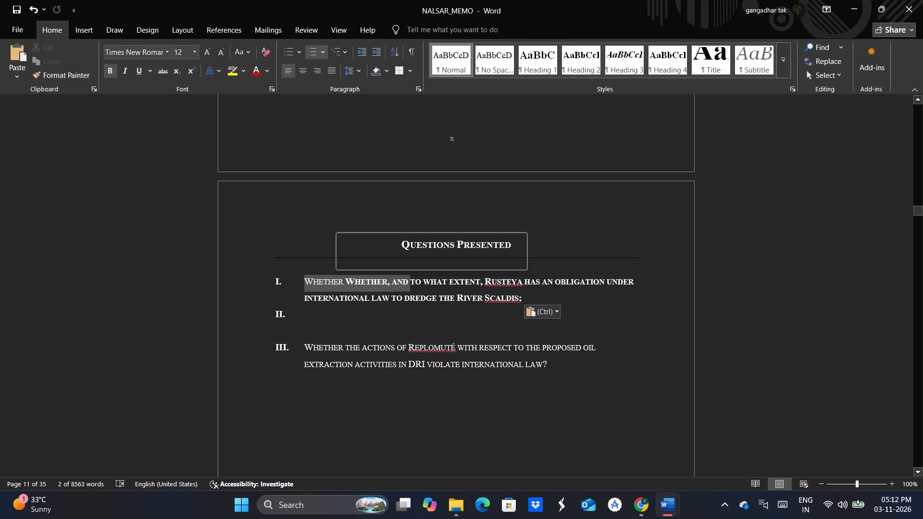
{"action": "left_click", "coordinate": [336, 280]}
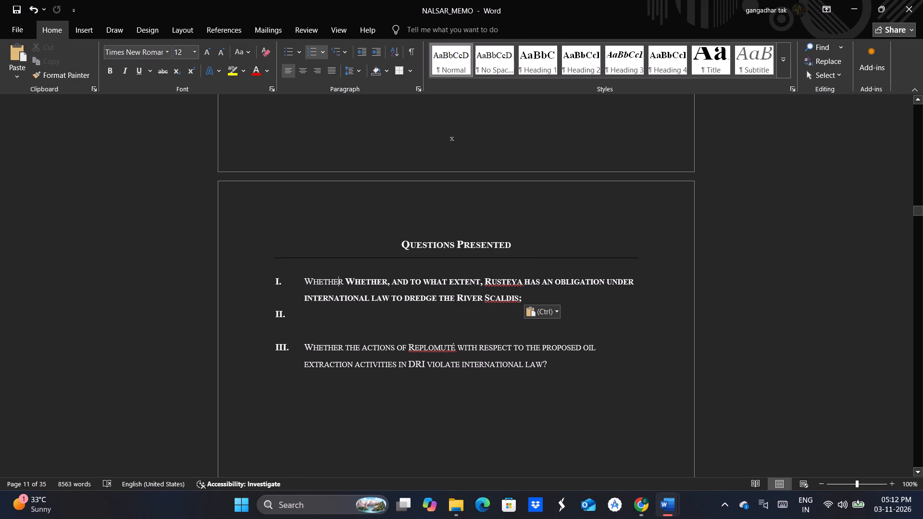
{"action": "left_click_drag", "start_coordinate": [347, 280], "coordinate": [405, 301]}
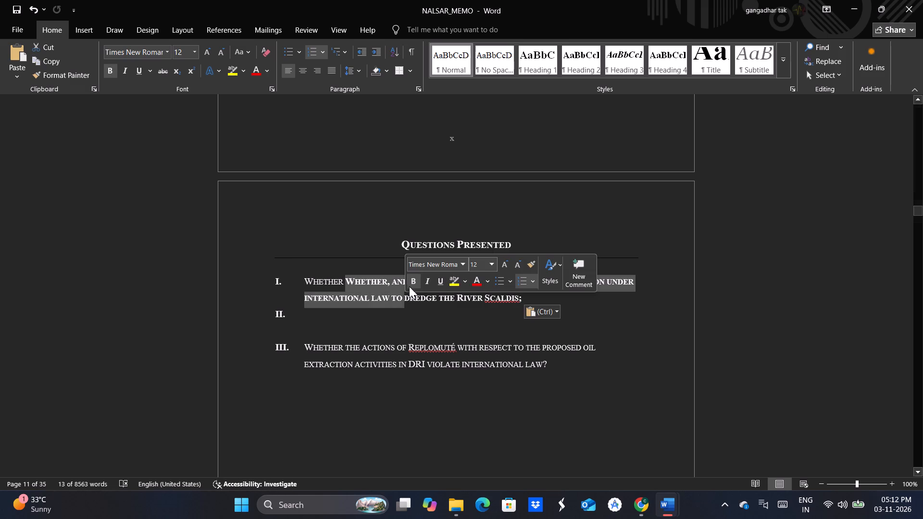
{"action": "left_click", "coordinate": [372, 283]}
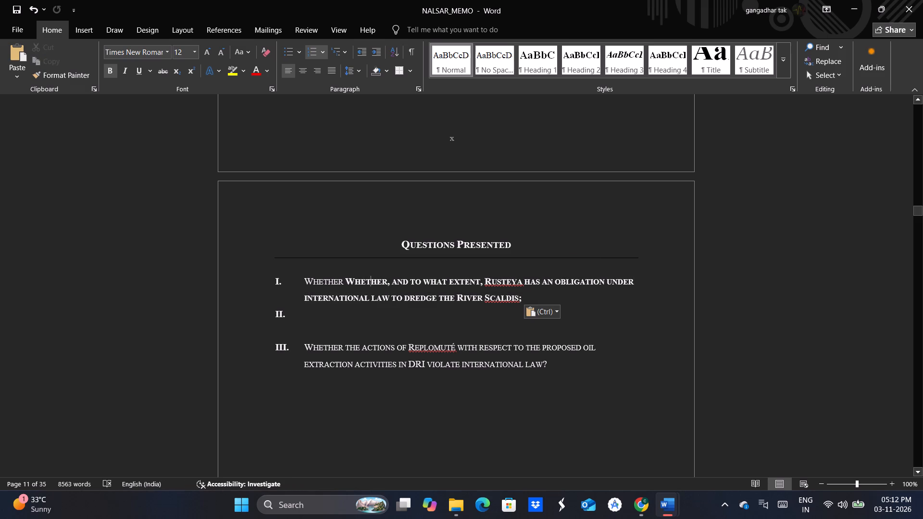
{"action": "left_click_drag", "start_coordinate": [344, 279], "coordinate": [468, 284]}
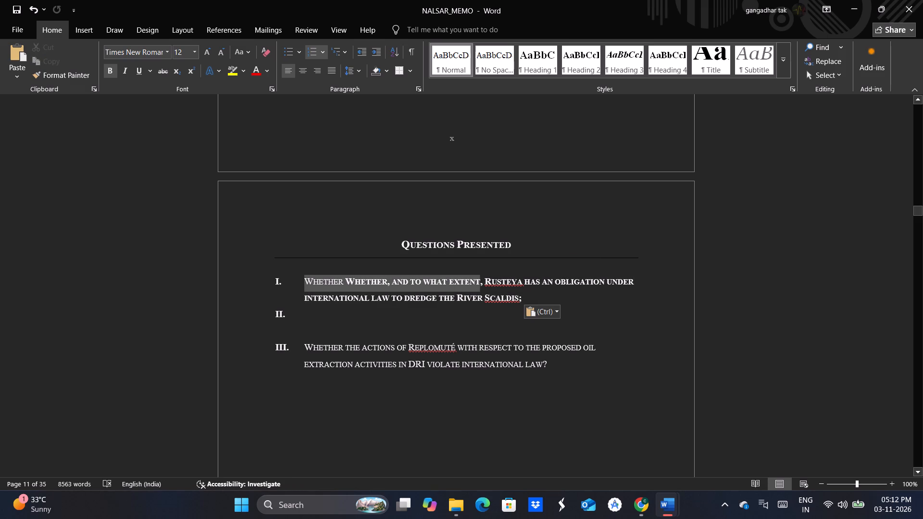
{"action": "left_click_drag", "start_coordinate": [468, 284], "coordinate": [528, 296]}
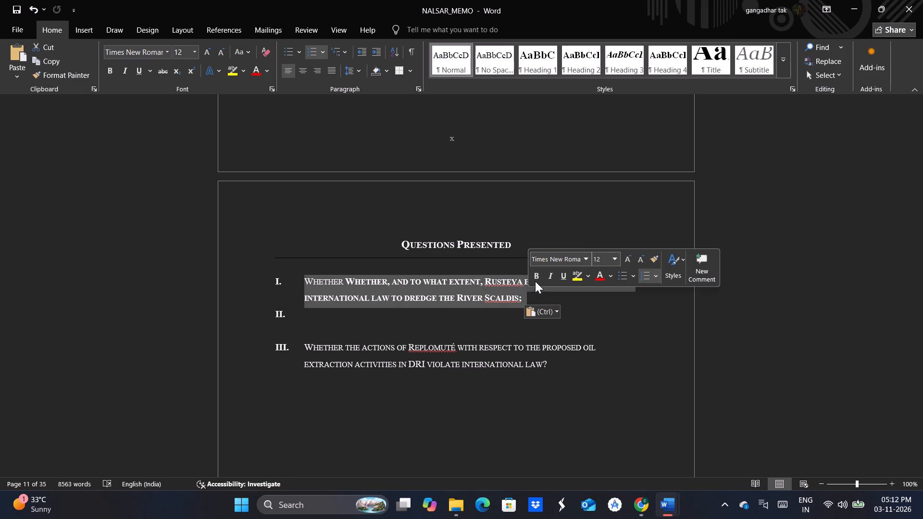
{"action": "left_click", "coordinate": [536, 277]}
{"action": "left_click", "coordinate": [536, 277]}
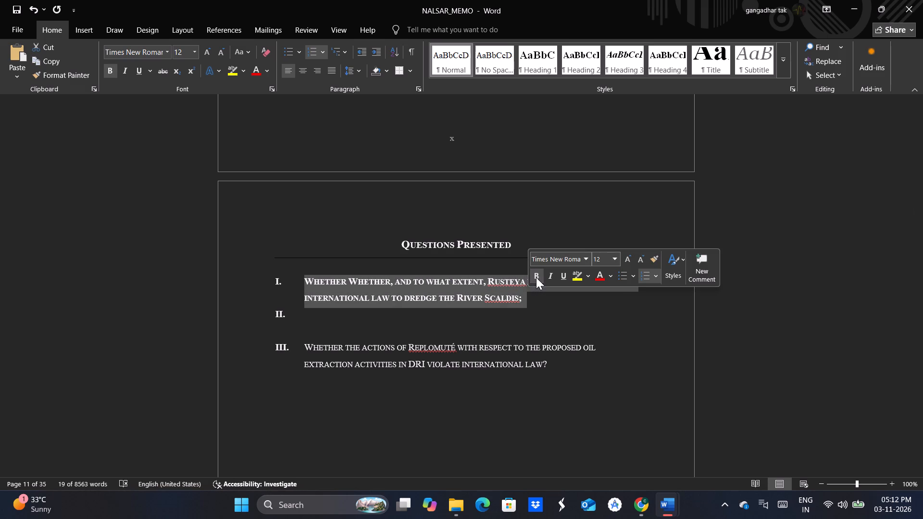
{"action": "left_click", "coordinate": [469, 295]}
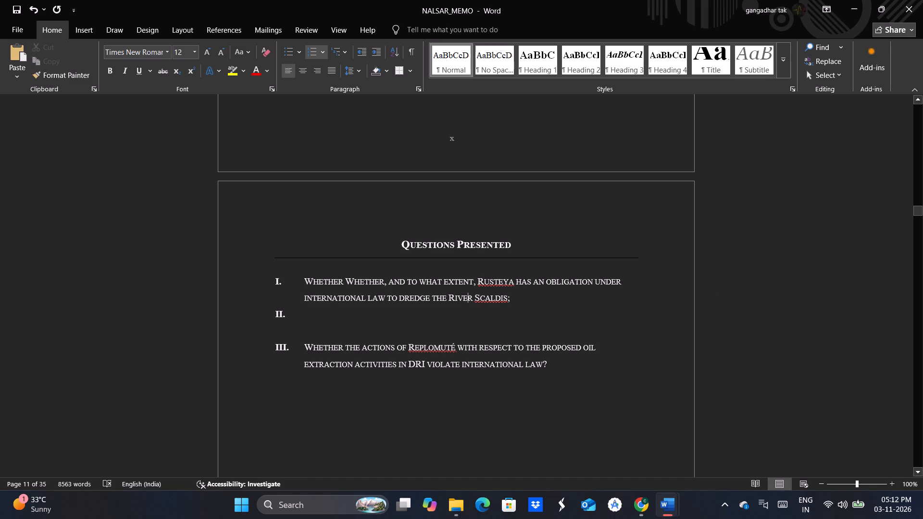
Delete the duplicated opening word "Whether" and its trailing space from question I.
{"action": "left_click", "coordinate": [344, 287]}
{"action": "key", "text": "BackSpace"}
{"action": "key", "text": "BackSpace"}
{"action": "key", "text": "BackSpace"}
{"action": "key", "text": "BackSpace"}
{"action": "key", "text": "BackSpace"}
{"action": "key", "text": "BackSpace"}
{"action": "key", "text": "BackSpace"}
{"action": "key", "text": "BackSpace"}
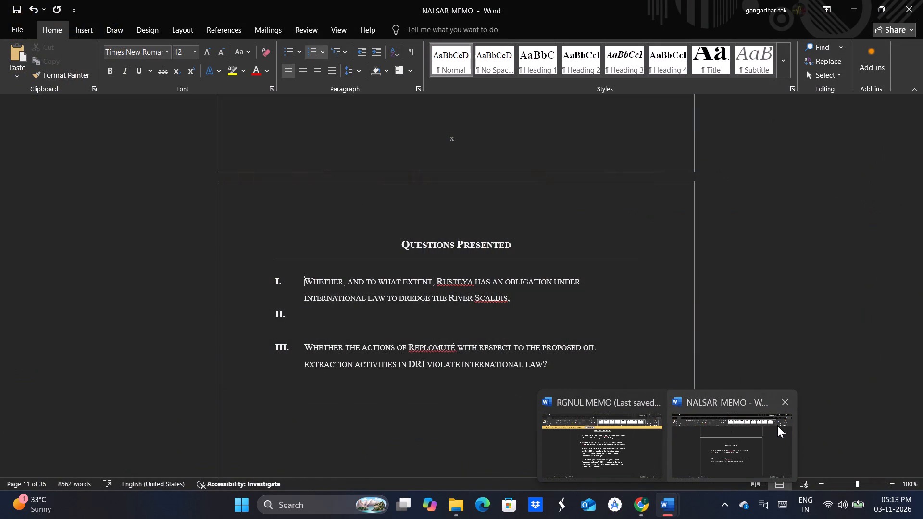
Copy the full text of question B, on Avifull's request for Rusteya to dredge the River Scaldis, from RGNUL MEMO.
{"action": "left_click", "coordinate": [616, 445]}
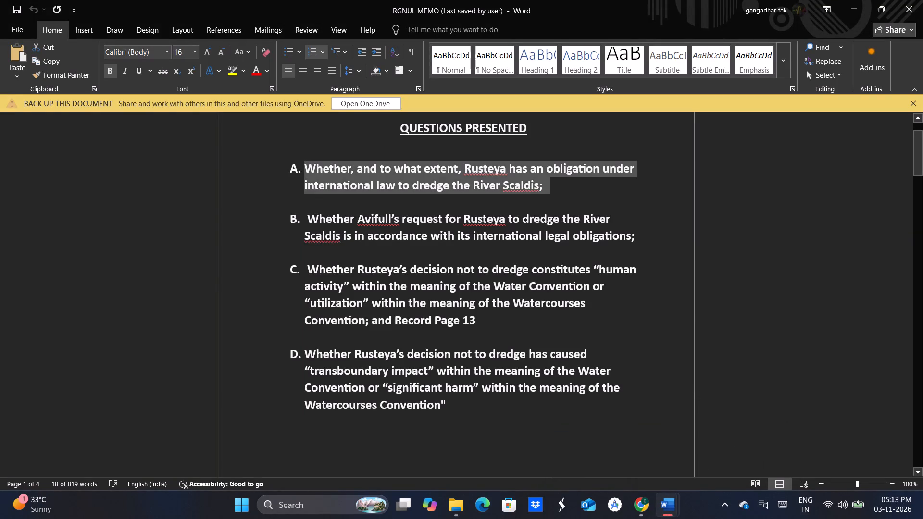
{"action": "left_click_drag", "start_coordinate": [635, 238], "coordinate": [516, 228]}
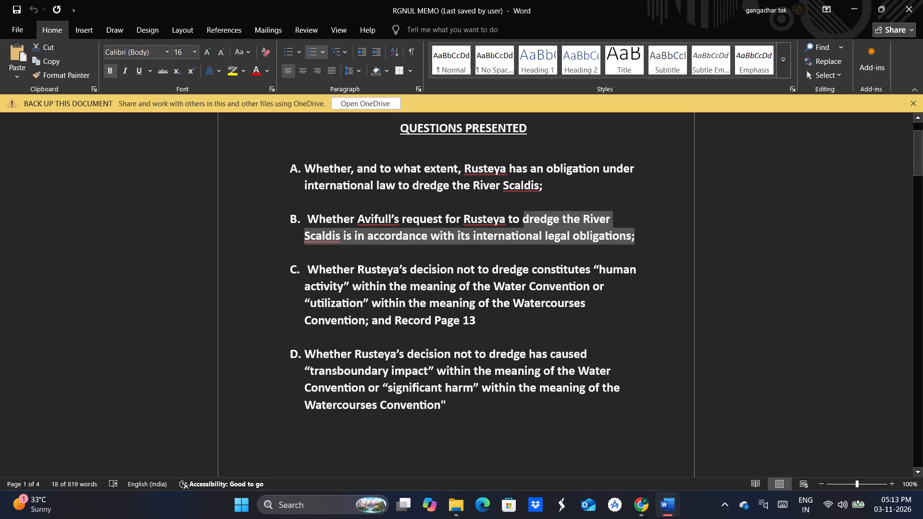
{"action": "left_click_drag", "start_coordinate": [516, 228], "coordinate": [320, 213]}
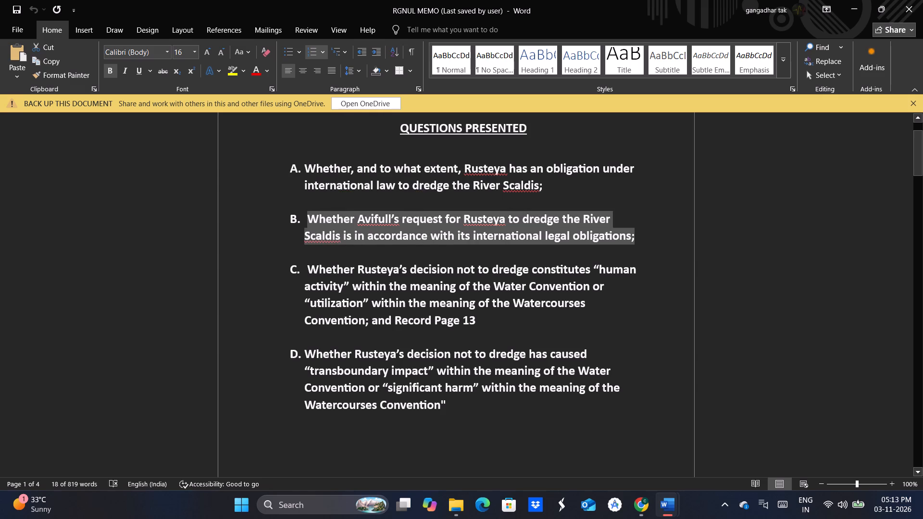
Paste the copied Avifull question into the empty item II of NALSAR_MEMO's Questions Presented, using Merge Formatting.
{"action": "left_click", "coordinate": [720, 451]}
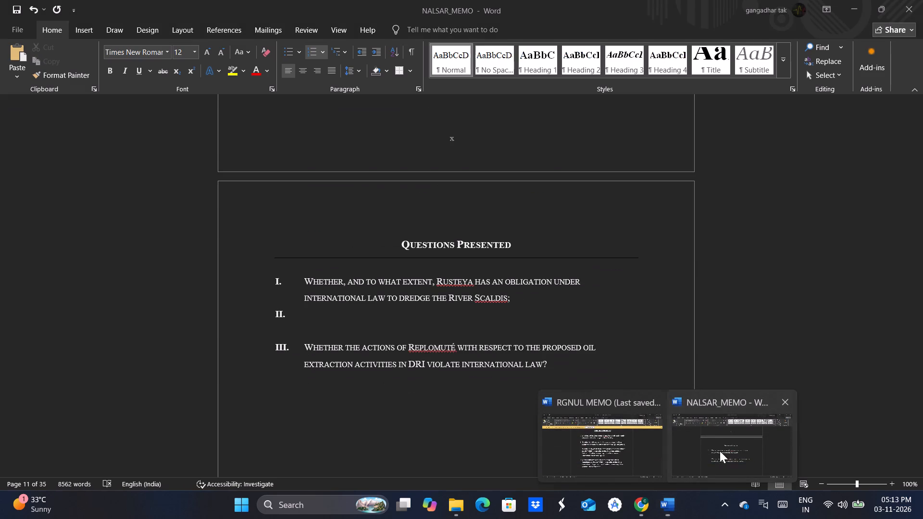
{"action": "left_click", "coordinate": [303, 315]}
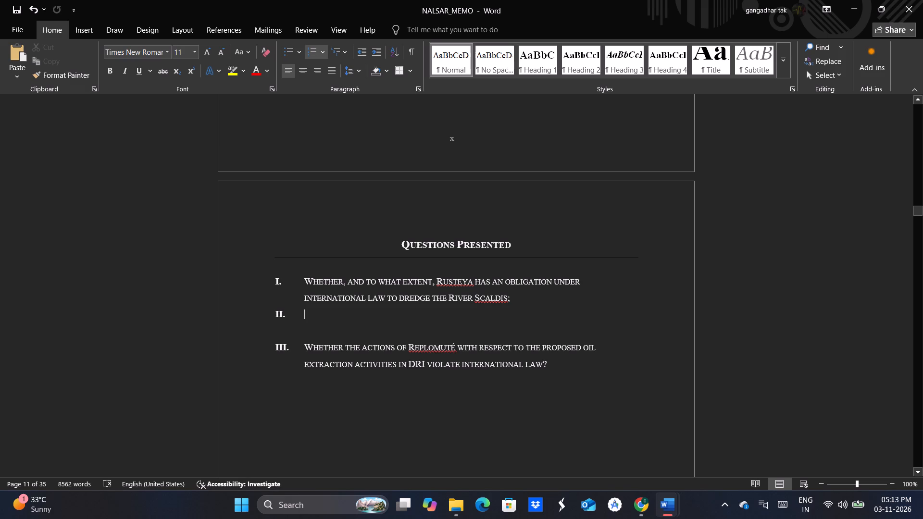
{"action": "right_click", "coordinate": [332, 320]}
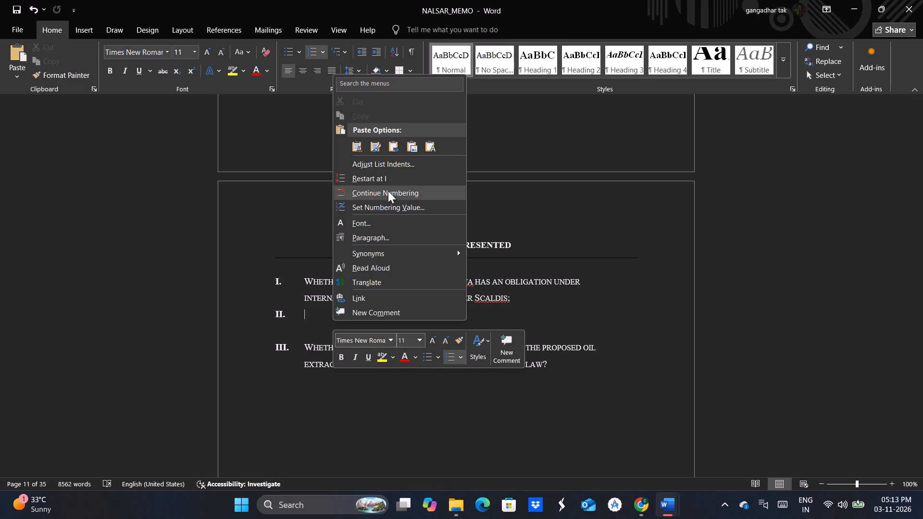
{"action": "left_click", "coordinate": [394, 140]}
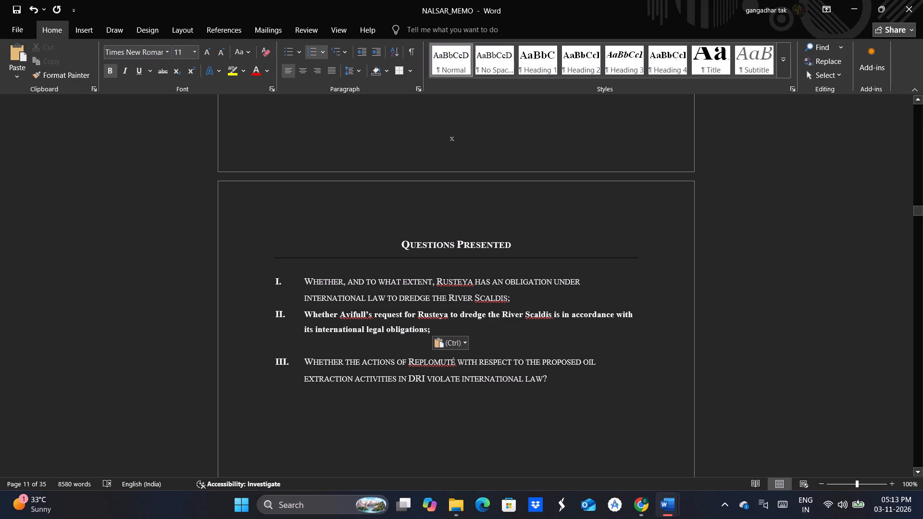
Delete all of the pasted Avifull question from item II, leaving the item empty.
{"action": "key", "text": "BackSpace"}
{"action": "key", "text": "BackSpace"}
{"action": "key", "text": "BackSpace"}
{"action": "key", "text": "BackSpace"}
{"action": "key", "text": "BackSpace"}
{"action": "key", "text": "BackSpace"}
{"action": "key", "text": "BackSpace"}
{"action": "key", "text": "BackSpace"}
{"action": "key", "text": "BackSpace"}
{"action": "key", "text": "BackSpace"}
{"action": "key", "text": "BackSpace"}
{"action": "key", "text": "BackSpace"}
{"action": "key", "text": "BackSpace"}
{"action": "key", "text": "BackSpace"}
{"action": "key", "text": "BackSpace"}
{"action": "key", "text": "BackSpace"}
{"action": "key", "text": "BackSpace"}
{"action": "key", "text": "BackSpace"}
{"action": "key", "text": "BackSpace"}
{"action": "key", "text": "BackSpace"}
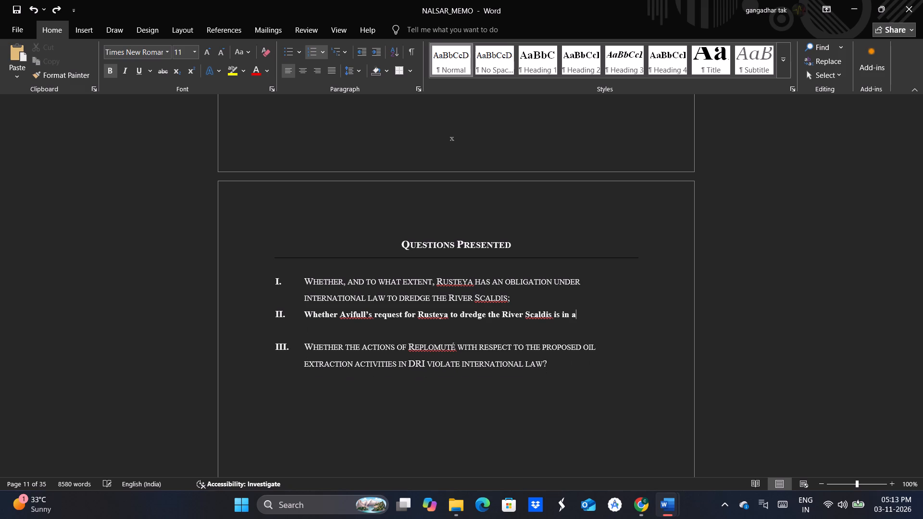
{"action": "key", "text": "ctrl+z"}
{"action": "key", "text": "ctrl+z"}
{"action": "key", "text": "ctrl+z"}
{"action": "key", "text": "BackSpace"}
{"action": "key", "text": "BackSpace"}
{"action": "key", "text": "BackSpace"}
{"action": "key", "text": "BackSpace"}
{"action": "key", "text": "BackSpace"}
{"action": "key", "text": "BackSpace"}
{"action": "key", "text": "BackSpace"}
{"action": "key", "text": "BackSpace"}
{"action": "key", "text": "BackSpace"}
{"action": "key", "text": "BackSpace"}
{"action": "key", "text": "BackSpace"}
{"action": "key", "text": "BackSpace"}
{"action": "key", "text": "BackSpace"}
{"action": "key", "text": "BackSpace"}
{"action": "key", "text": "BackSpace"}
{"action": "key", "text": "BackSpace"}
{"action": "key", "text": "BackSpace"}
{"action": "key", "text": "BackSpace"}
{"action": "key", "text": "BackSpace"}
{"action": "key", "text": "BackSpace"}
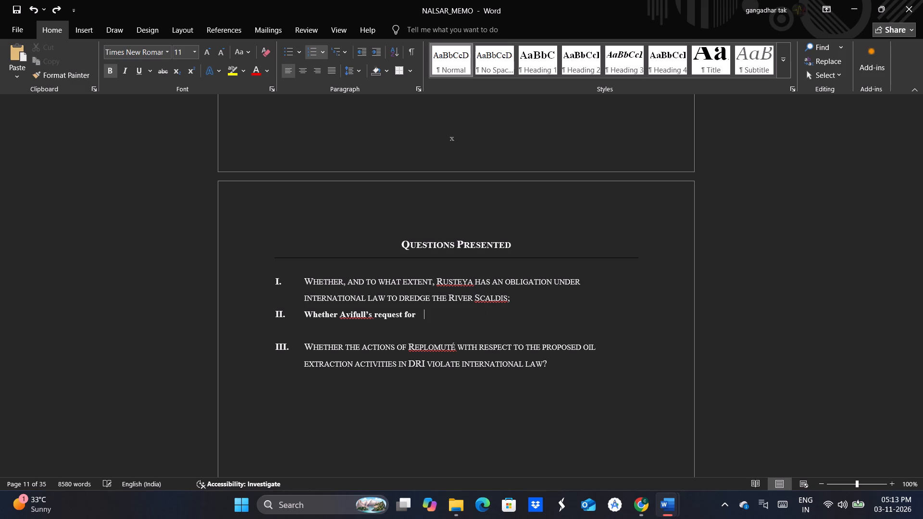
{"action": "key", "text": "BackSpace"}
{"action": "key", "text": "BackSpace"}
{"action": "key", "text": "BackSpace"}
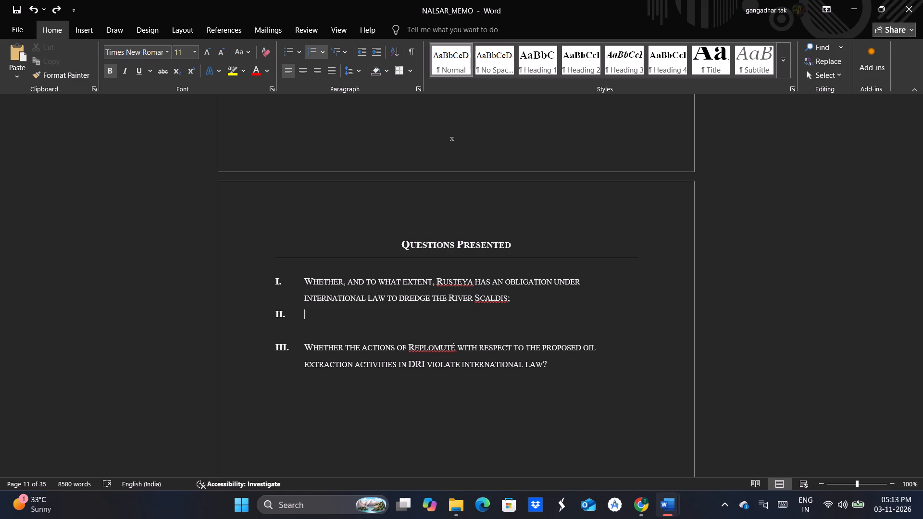
Paste the Avifull question after question I's closing semicolon using Merge Formatting, and split it off as its own item II.
{"action": "left_click", "coordinate": [514, 299]}
{"action": "right_click", "coordinate": [514, 299]}
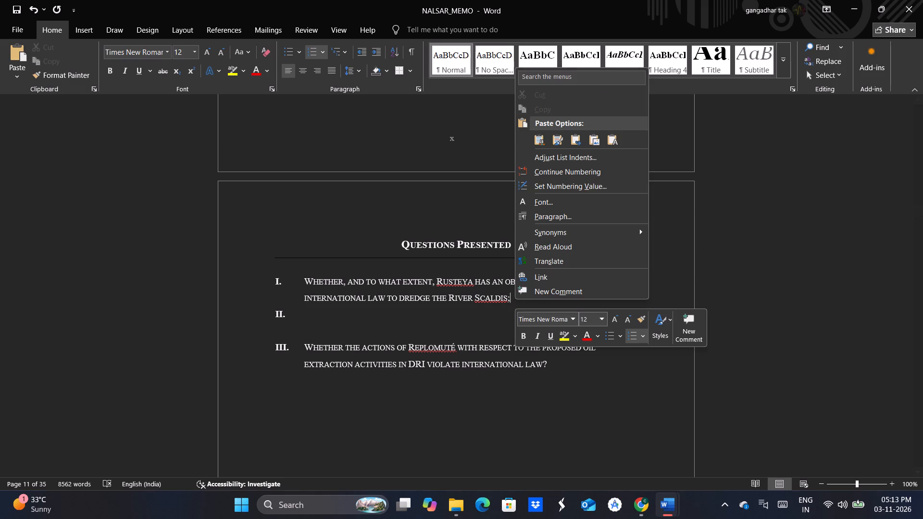
{"action": "left_click", "coordinate": [574, 140]}
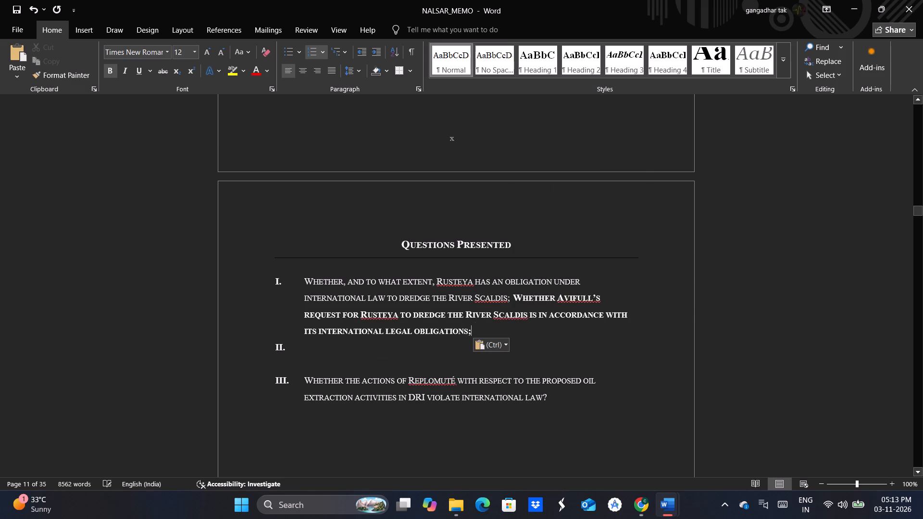
{"action": "left_click", "coordinate": [512, 297]}
{"action": "key", "text": "Return"}
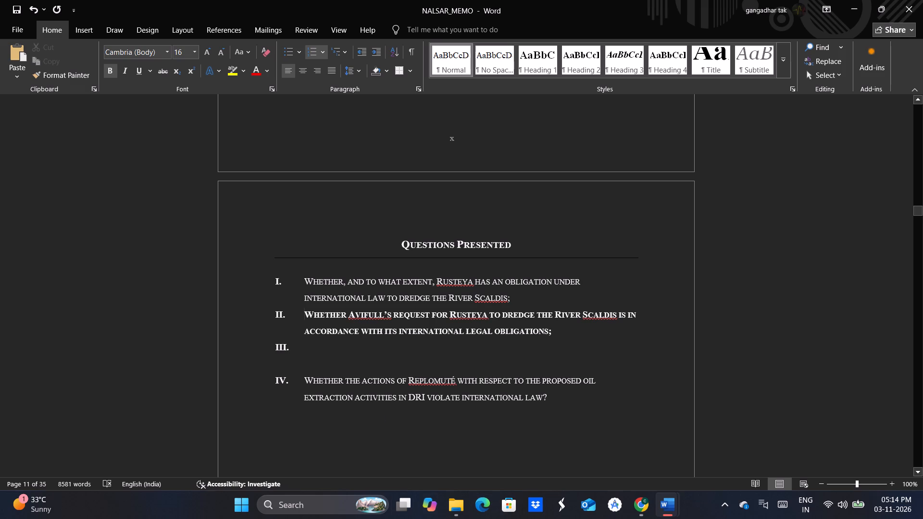
Delete the old template question on Replomuté's oil extraction activities and the leftover empty items III and IV.
{"action": "left_click", "coordinate": [556, 407]}
{"action": "left_click_drag", "start_coordinate": [544, 395], "coordinate": [504, 391]}
{"action": "left_click_drag", "start_coordinate": [504, 391], "coordinate": [418, 367]}
{"action": "key", "text": "BackSpace"}
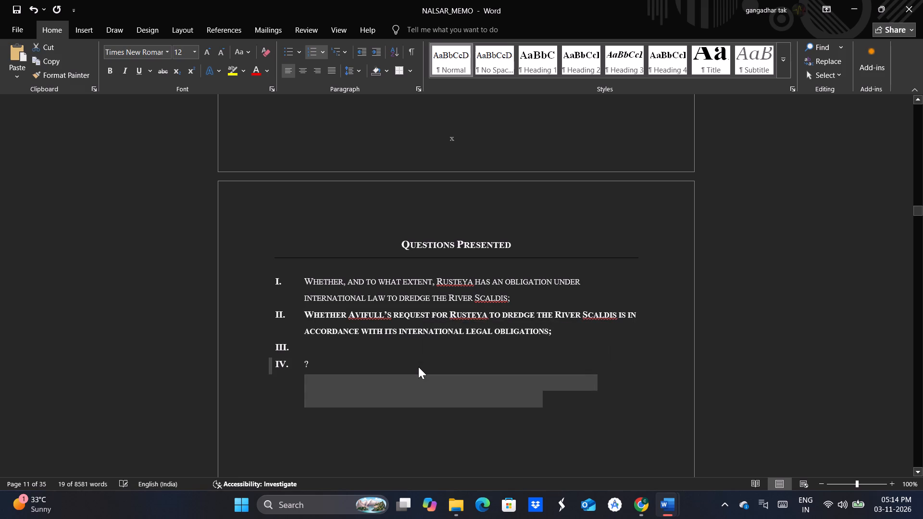
{"action": "key", "text": "Right"}
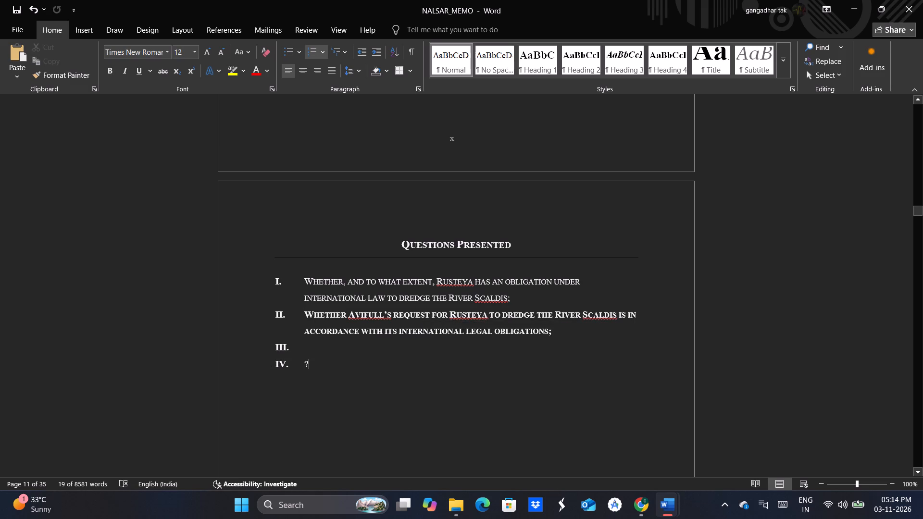
{"action": "key", "text": "BackSpace"}
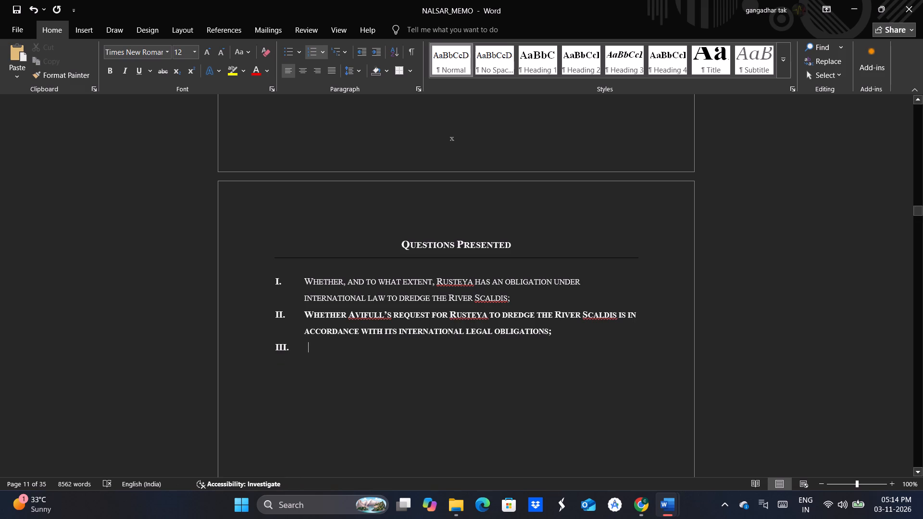
{"action": "key", "text": "BackSpace"}
{"action": "key", "text": "BackSpace"}
{"action": "key", "text": "BackSpace"}
{"action": "key", "text": "BackSpace"}
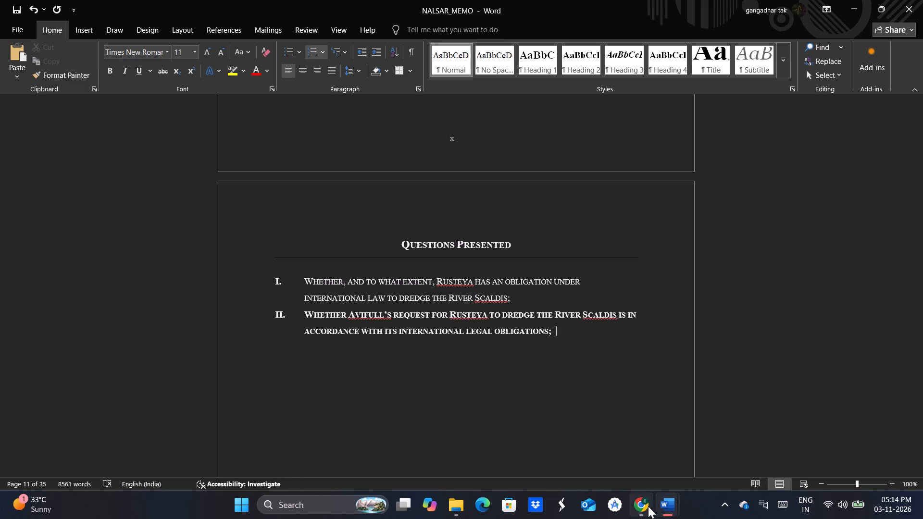
Switch to the Questions Presented section of RGNUL MEMO.
{"action": "left_click", "coordinate": [607, 457]}
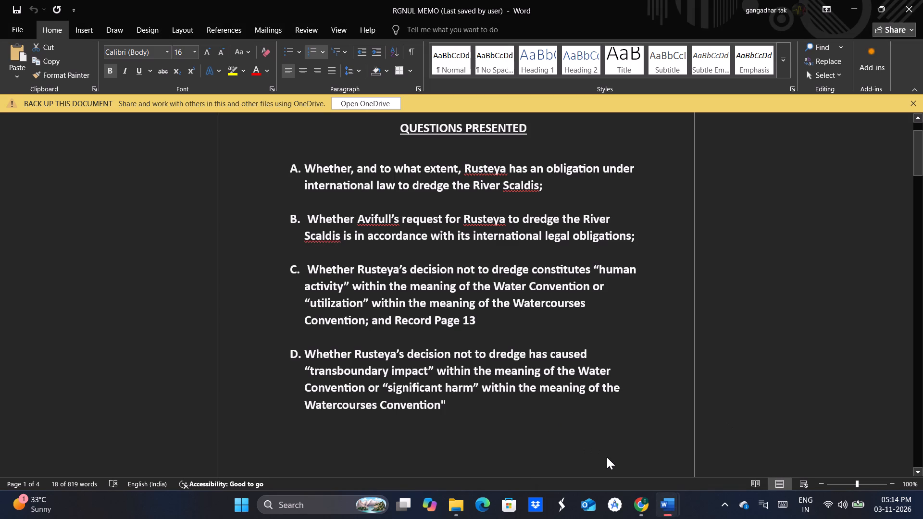
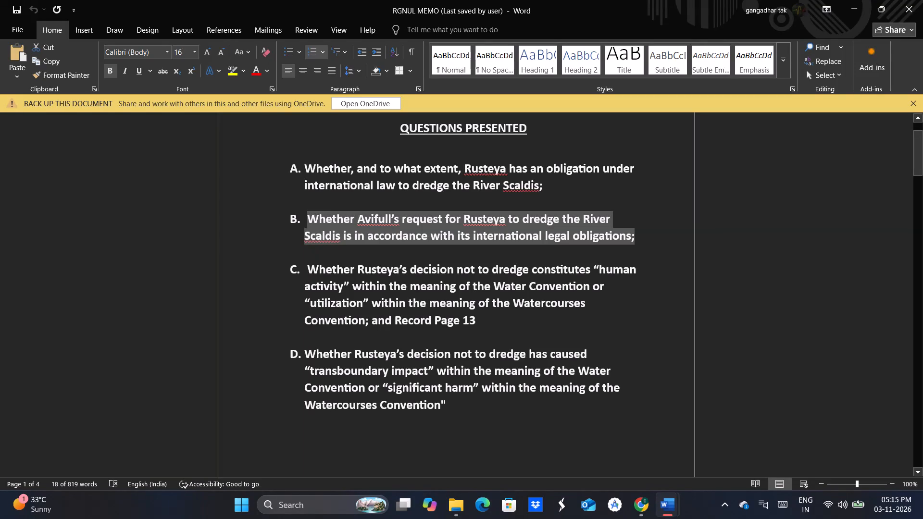
Delete the stray "Record Page 13" text from the end of question C, leaving it ending in "and".
{"action": "left_click", "coordinate": [485, 325]}
{"action": "key", "text": "BackSpace"}
{"action": "key", "text": "BackSpace"}
{"action": "key", "text": "BackSpace"}
{"action": "key", "text": "BackSpace"}
{"action": "key", "text": "BackSpace"}
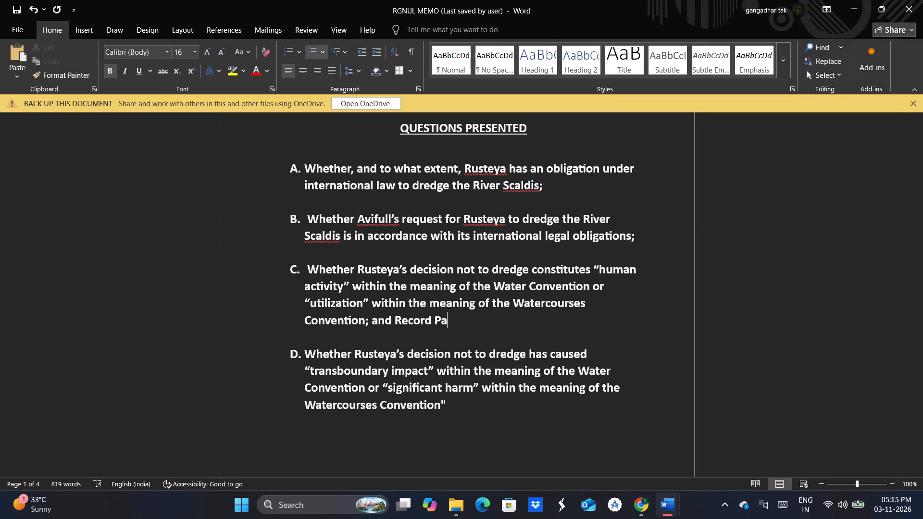
{"action": "key", "text": "BackSpace"}
{"action": "key", "text": "BackSpace"}
{"action": "key", "text": "BackSpace"}
{"action": "key", "text": "BackSpace"}
{"action": "key", "text": "BackSpace"}
{"action": "key", "text": "BackSpace"}
{"action": "key", "text": "BackSpace"}
{"action": "key", "text": "BackSpace"}
{"action": "key", "text": "BackSpace"}
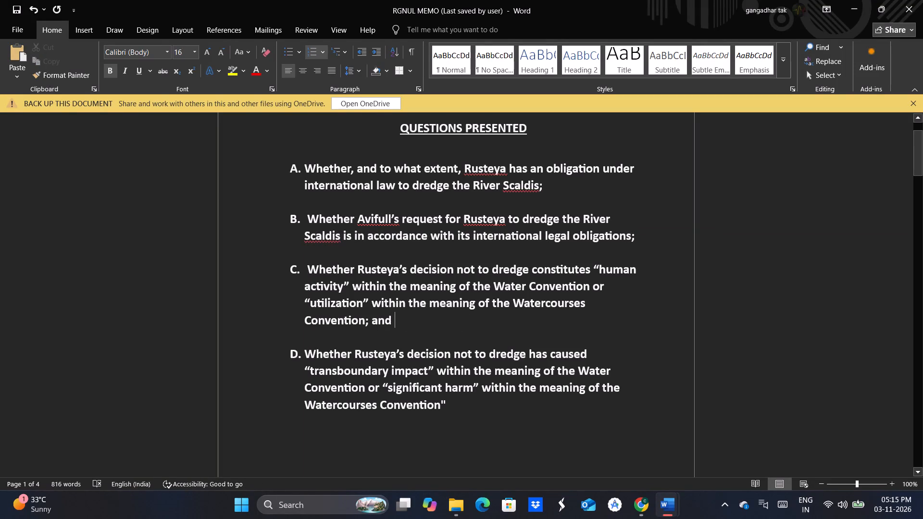
Copy the full text of question C on "human activity" and "utilization", and switch to the NALSAR_MEMO document.
{"action": "left_click_drag", "start_coordinate": [396, 324], "coordinate": [378, 318]}
{"action": "left_click_drag", "start_coordinate": [378, 318], "coordinate": [314, 272]}
{"action": "double_click", "coordinate": [312, 271]}
{"action": "left_click_drag", "start_coordinate": [397, 326], "coordinate": [322, 266]}
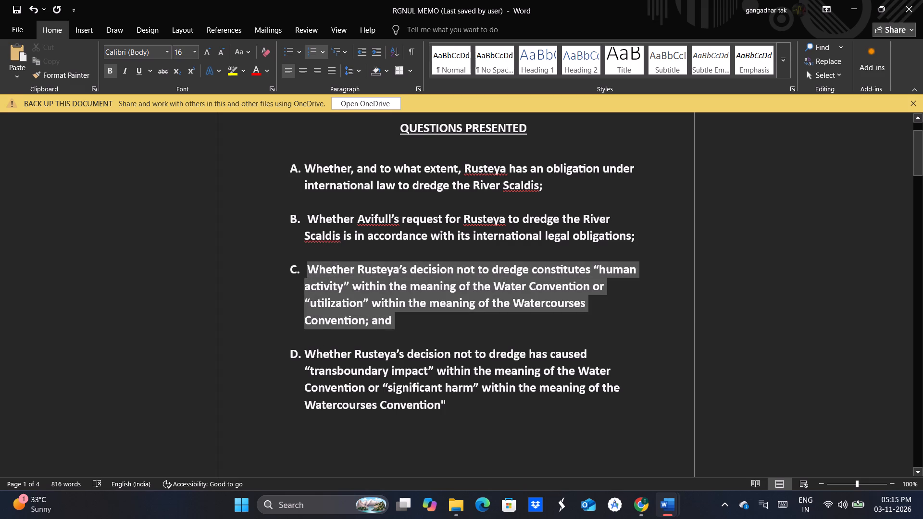
{"action": "left_click_drag", "start_coordinate": [322, 266], "coordinate": [321, 265]}
{"action": "left_click", "coordinate": [320, 265]}
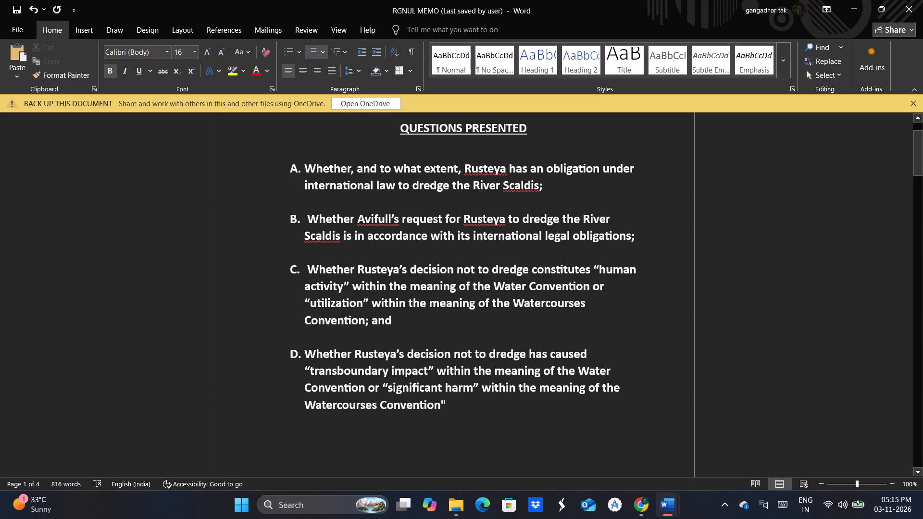
{"action": "left_click_drag", "start_coordinate": [396, 322], "coordinate": [303, 273]}
{"action": "left_click", "coordinate": [306, 274]}
{"action": "left_click", "coordinate": [310, 276]}
{"action": "left_click_drag", "start_coordinate": [307, 268], "coordinate": [309, 270]}
{"action": "left_click_drag", "start_coordinate": [309, 270], "coordinate": [394, 317]}
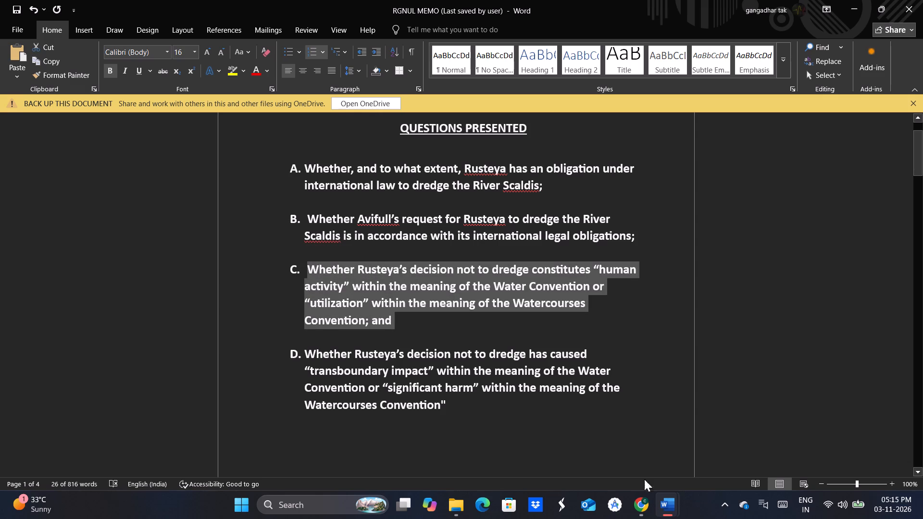
{"action": "left_click", "coordinate": [707, 461]}
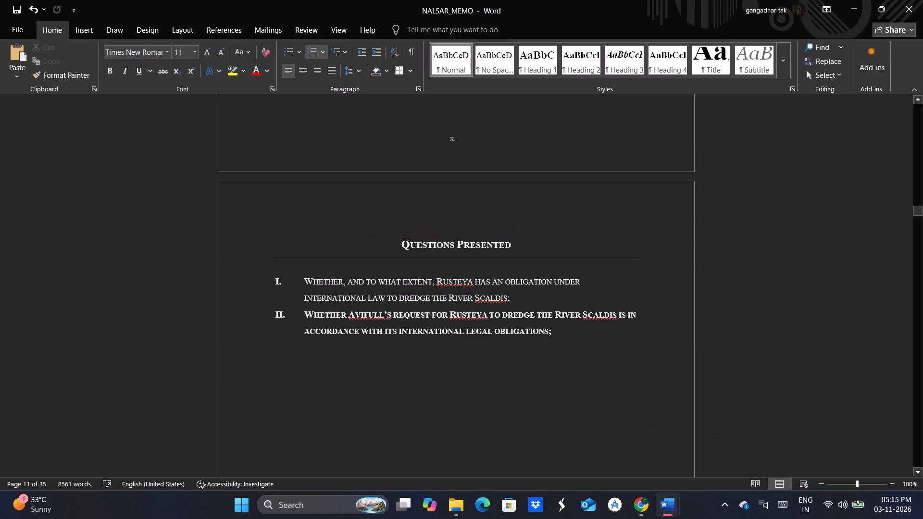
Paste the copied question after question II's closing semicolon using Merge Formatting, and split it off as its own item III.
{"action": "right_click", "coordinate": [555, 330]}
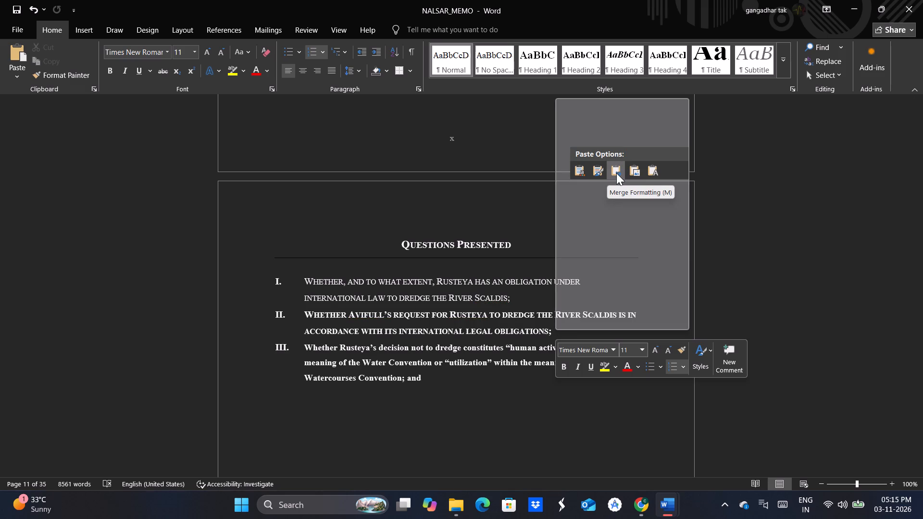
{"action": "left_click_drag", "start_coordinate": [532, 373], "coordinate": [552, 330]}
{"action": "left_click", "coordinate": [552, 330]}
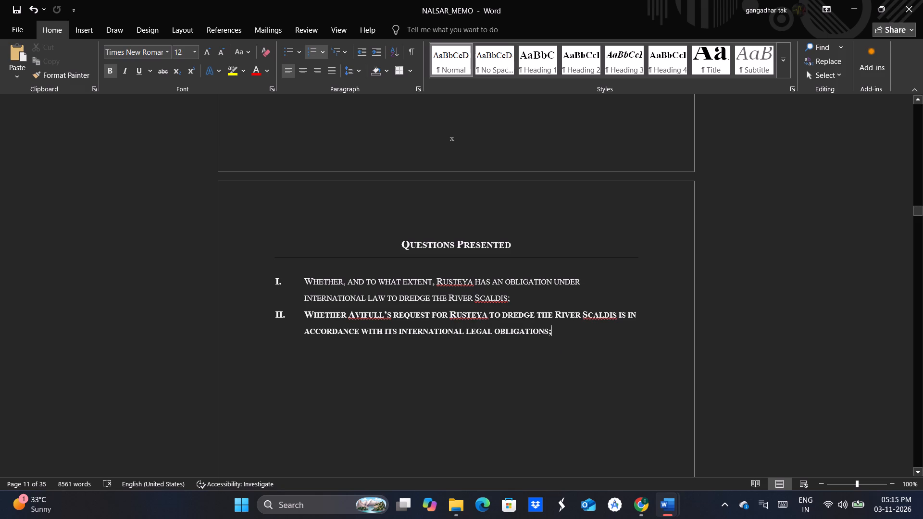
{"action": "right_click", "coordinate": [552, 330]}
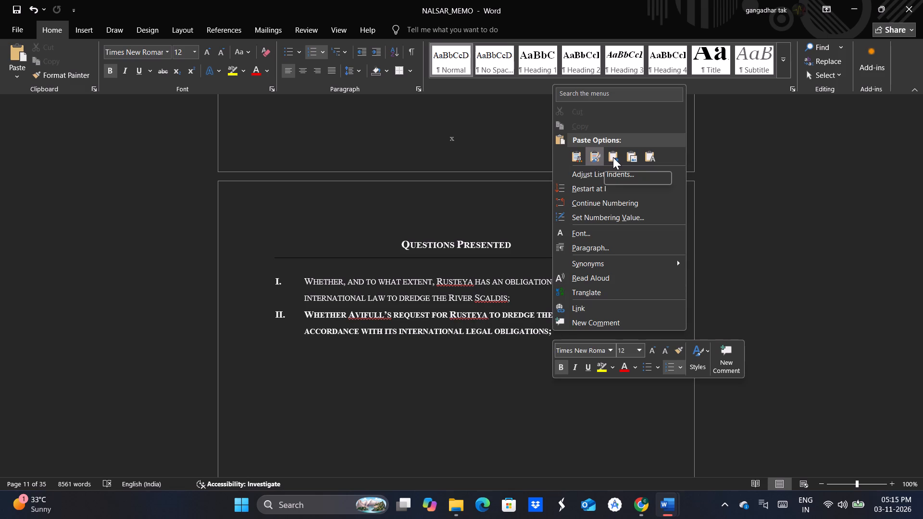
{"action": "left_click", "coordinate": [613, 157]}
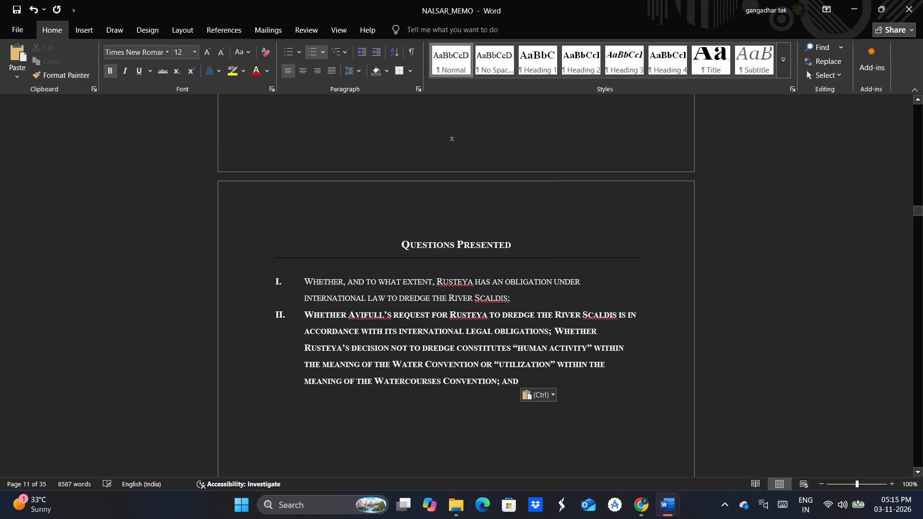
{"action": "left_click", "coordinate": [553, 334]}
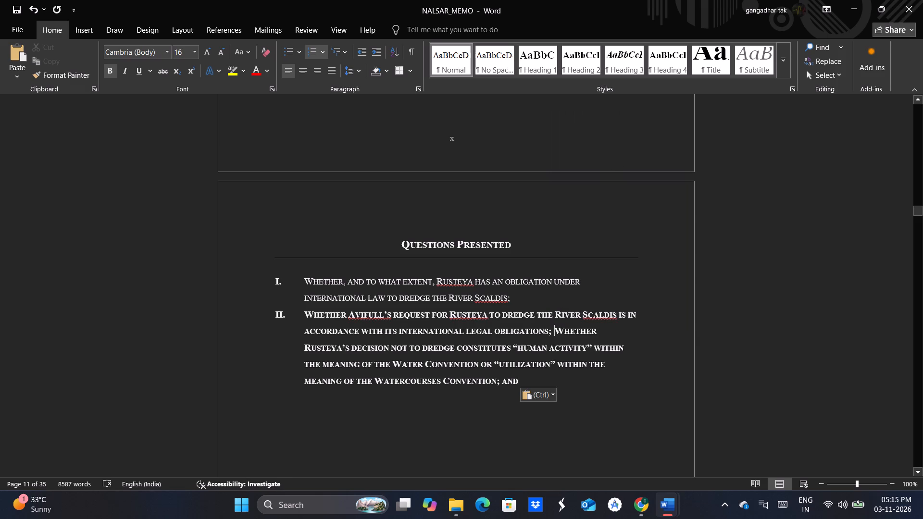
{"action": "key", "text": "Return"}
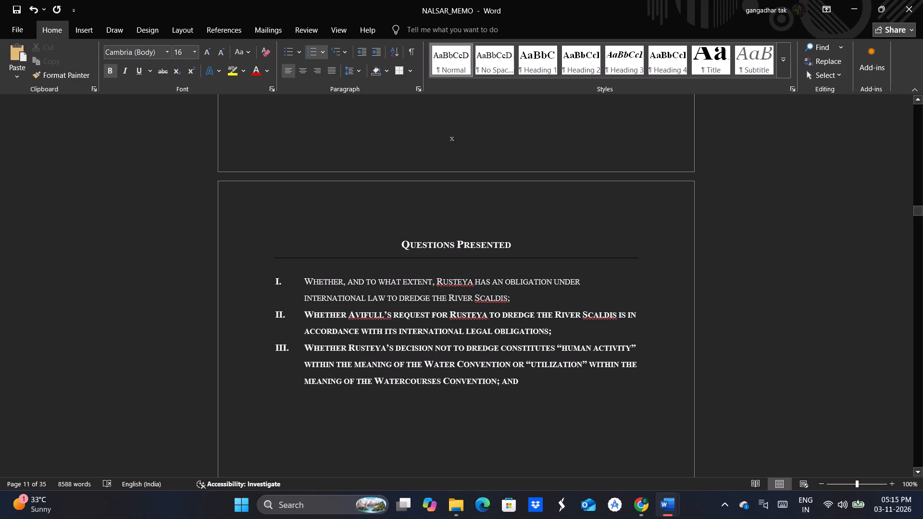
Copy question D on "transboundary impact" and "significant harm" from RGNUL MEMO, and return to NALSAR_MEMO.
{"action": "left_click", "coordinate": [640, 507]}
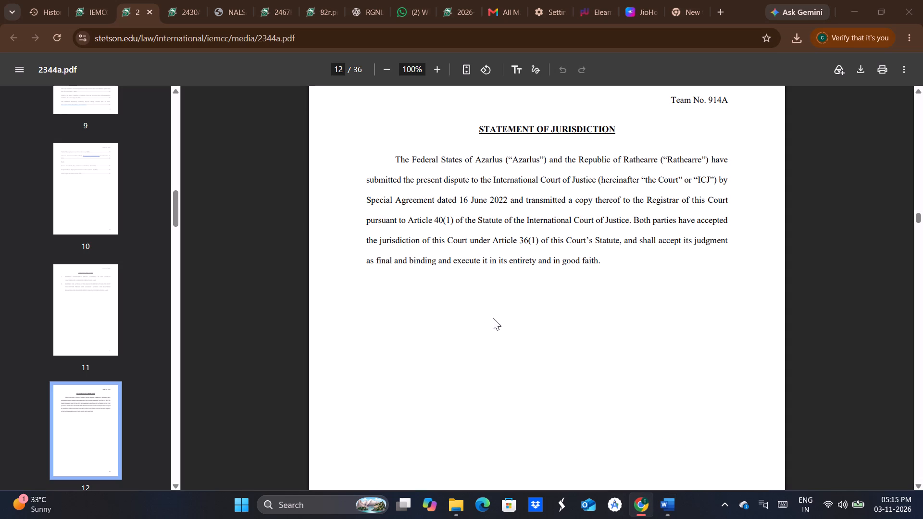
{"action": "left_click", "coordinate": [678, 500]}
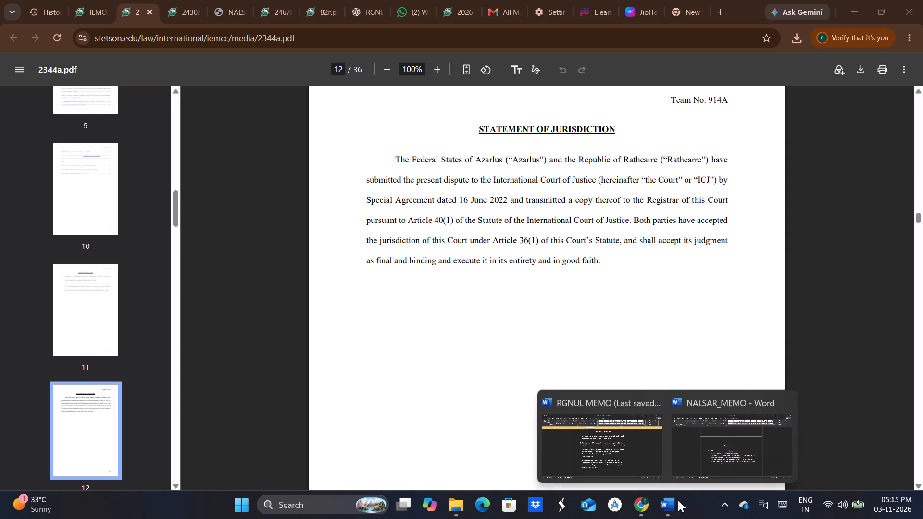
{"action": "left_click", "coordinate": [606, 449]}
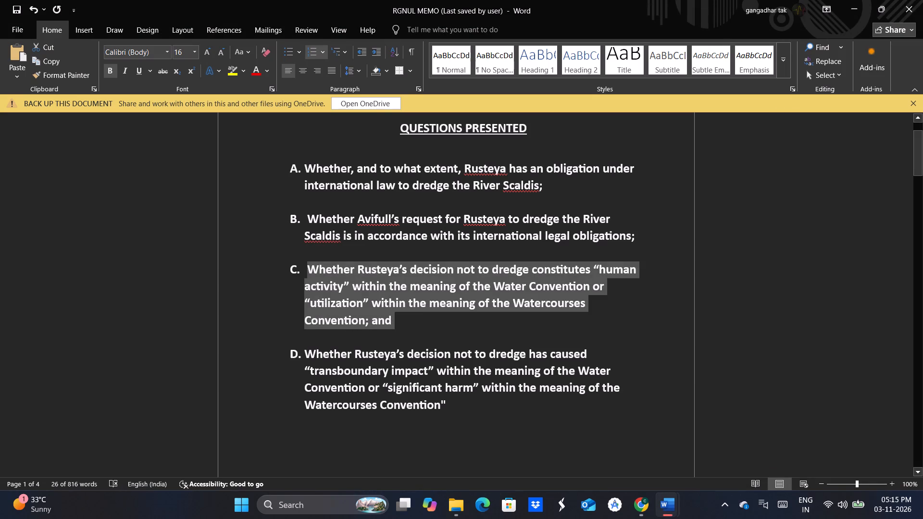
{"action": "left_click", "coordinate": [450, 401]}
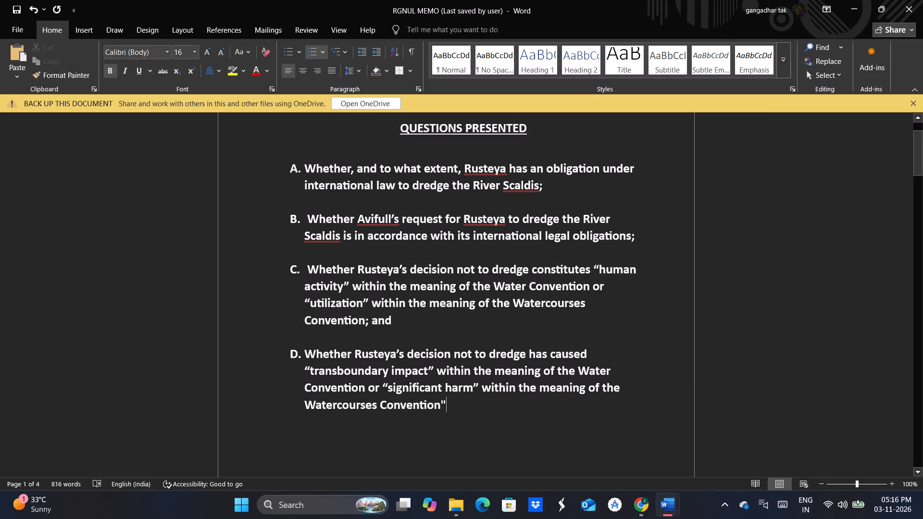
{"action": "left_click_drag", "start_coordinate": [450, 401], "coordinate": [332, 354]}
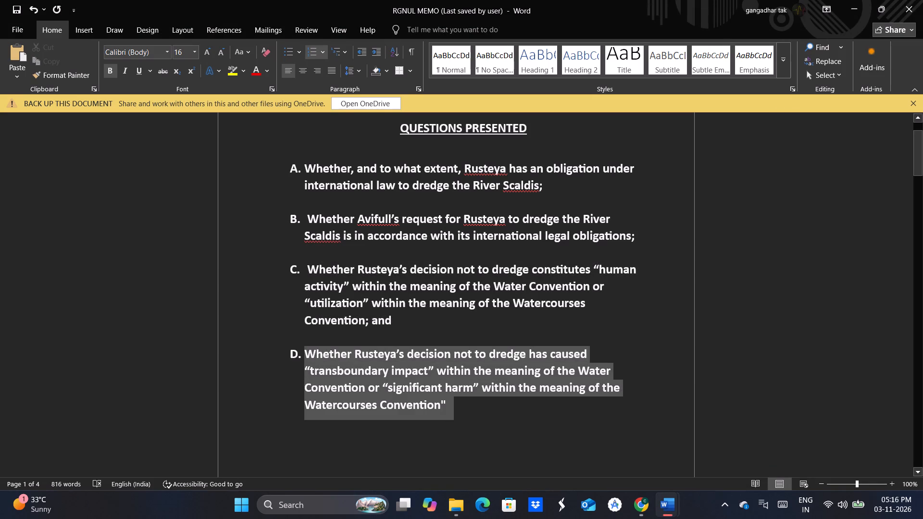
{"action": "left_click_drag", "start_coordinate": [332, 354], "coordinate": [316, 352]}
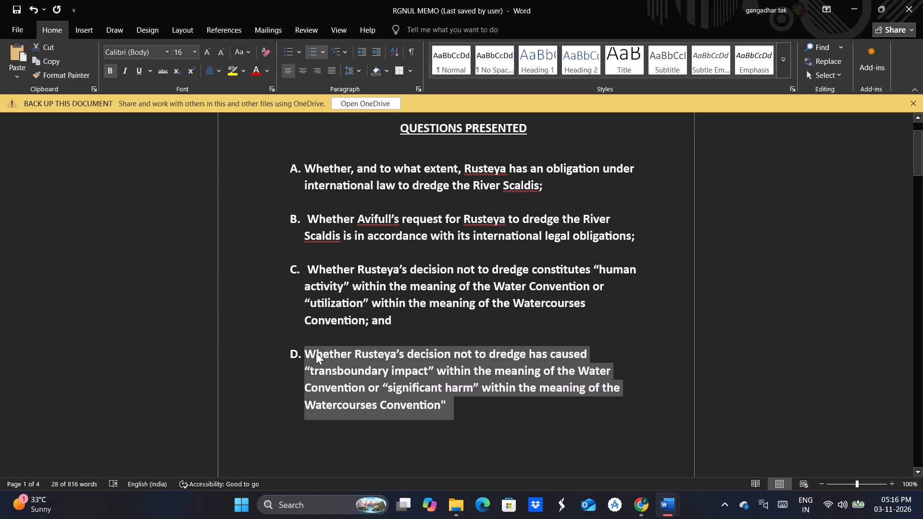
{"action": "left_click", "coordinate": [707, 455]}
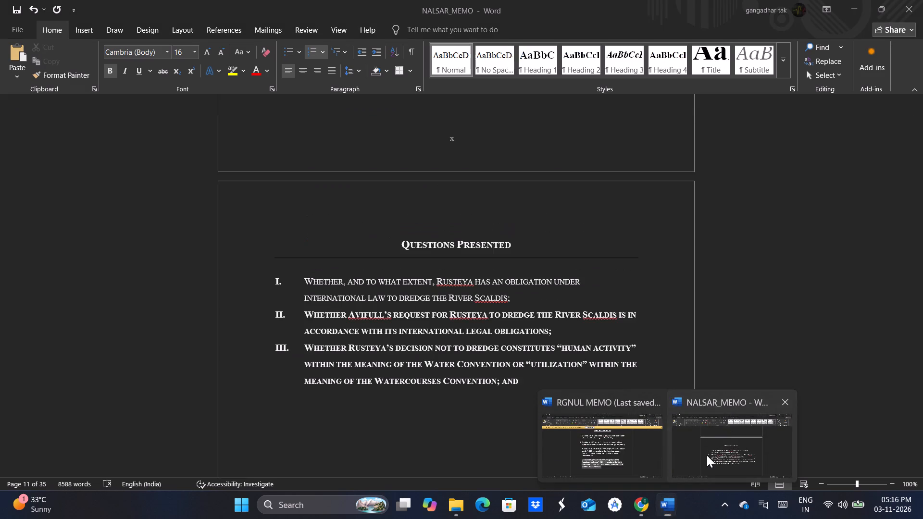
Paste the copied question at the end of question III using Merge Formatting, and split it off as its own item IV.
{"action": "left_click", "coordinate": [518, 382]}
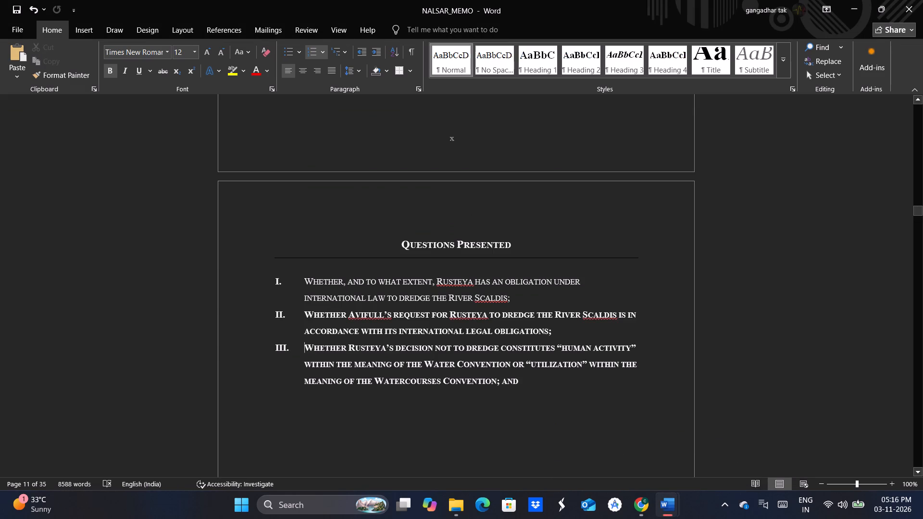
{"action": "right_click", "coordinate": [518, 382]}
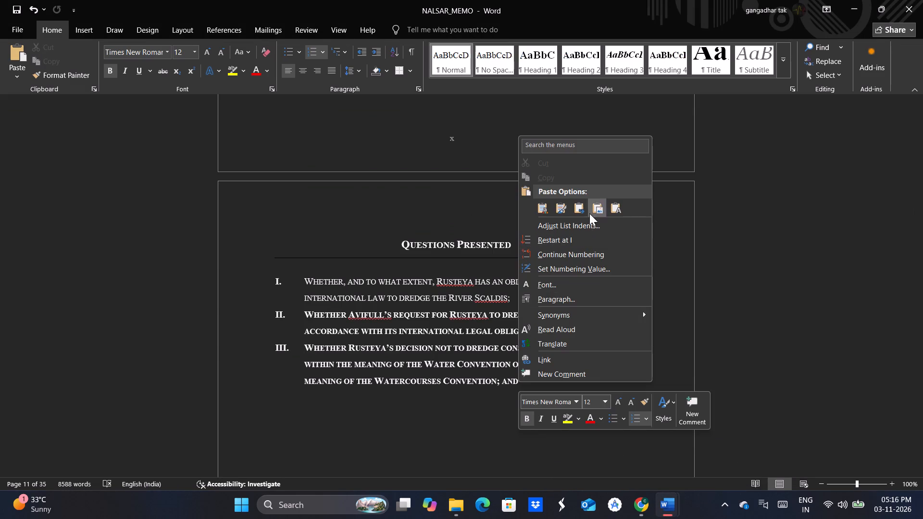
{"action": "left_click", "coordinate": [577, 206]}
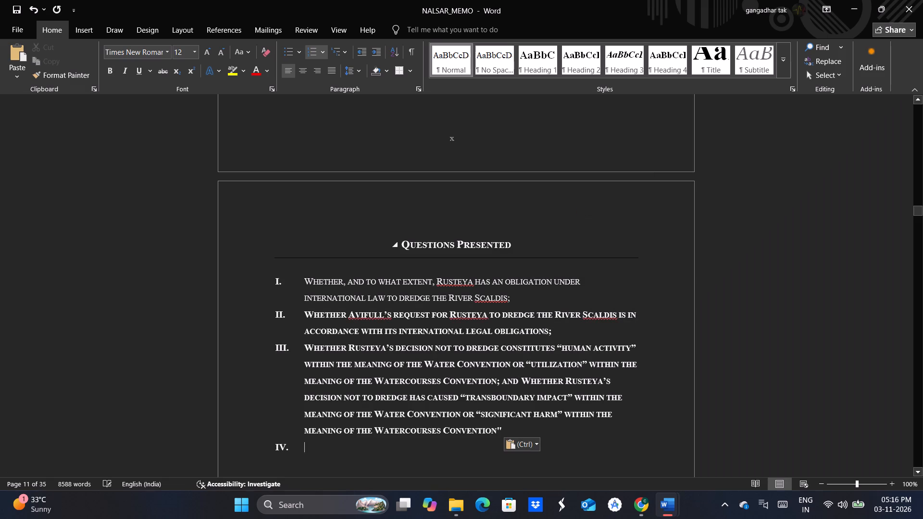
{"action": "scroll", "coordinate": [525, 358], "scroll_direction": "down", "scroll_amount": 1}
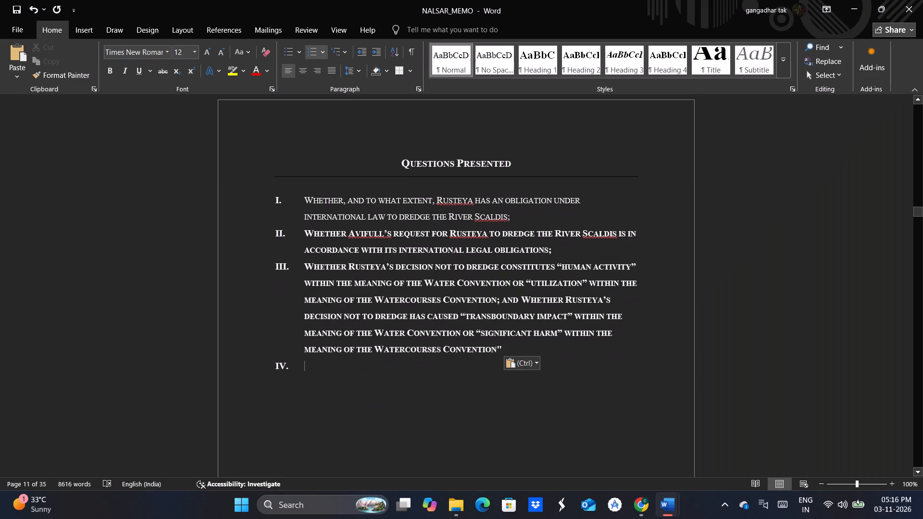
{"action": "left_click", "coordinate": [520, 299]}
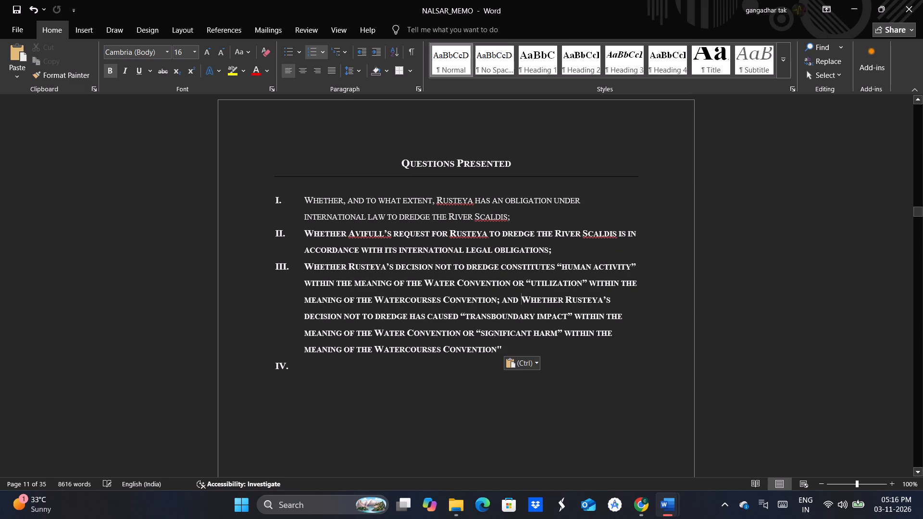
{"action": "key", "text": "Return"}
Delete the leftover empty item V below the list of questions.
{"action": "left_click", "coordinate": [336, 369]}
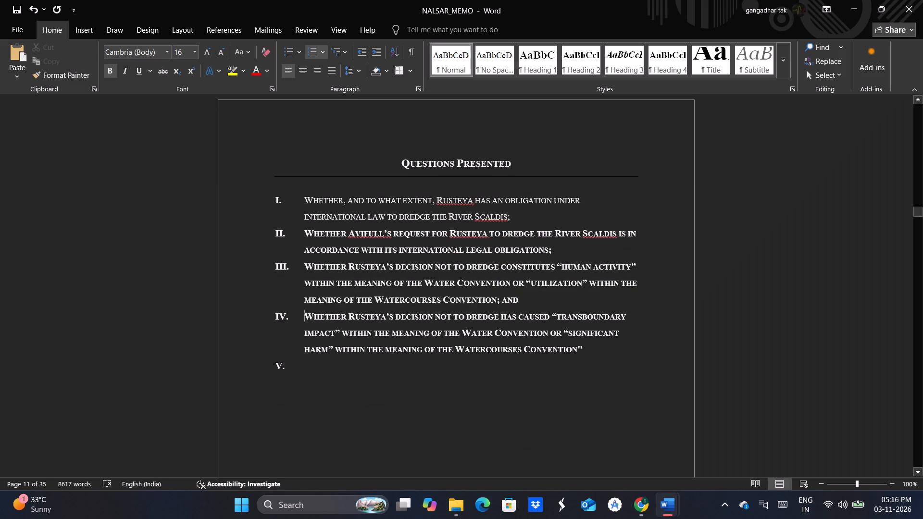
{"action": "key", "text": "BackSpace"}
{"action": "key", "text": "BackSpace"}
{"action": "key", "text": "BackSpace"}
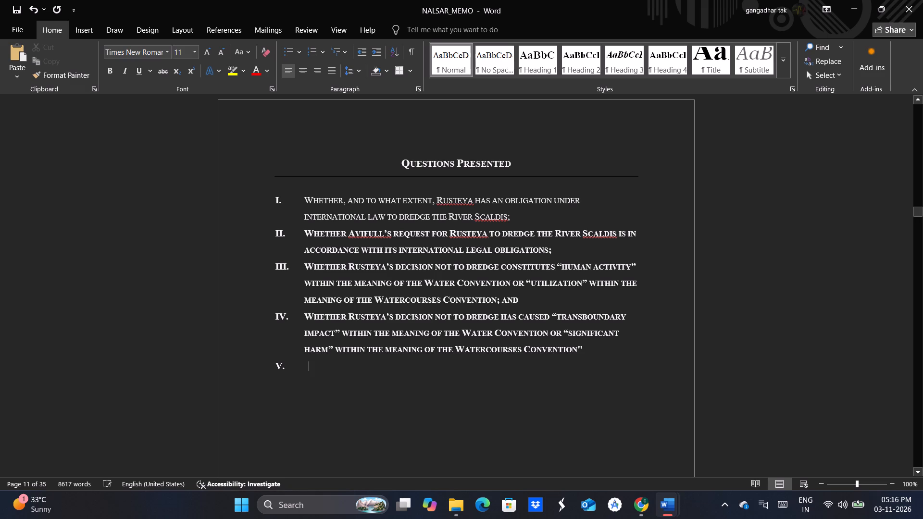
{"action": "key", "text": "BackSpace"}
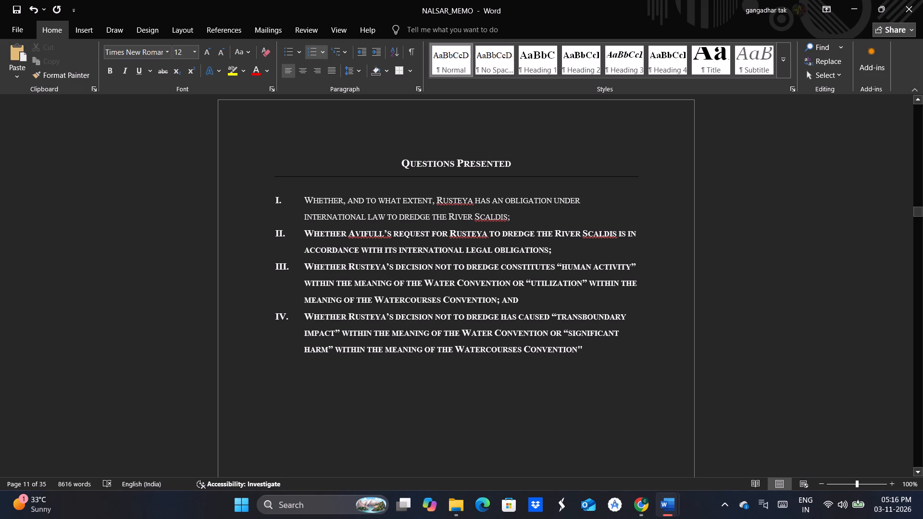
Remove the bold formatting from the text of questions II, III and IV.
{"action": "left_click_drag", "start_coordinate": [593, 356], "coordinate": [302, 235]}
{"action": "left_click", "coordinate": [309, 217]}
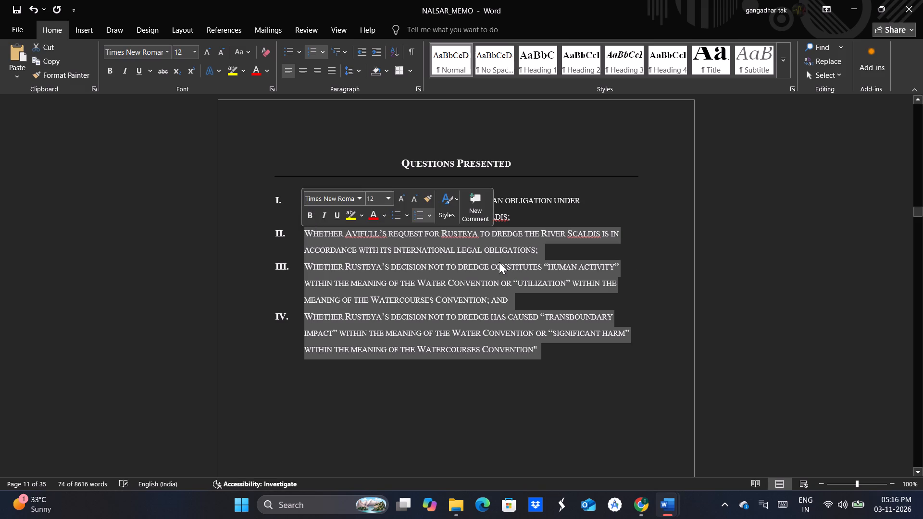
{"action": "left_click", "coordinate": [499, 262]}
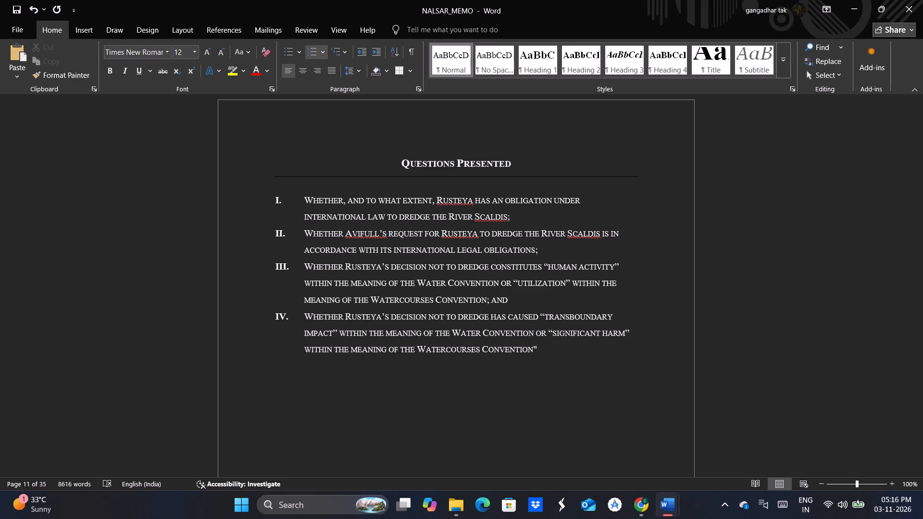
End question IV with a period after the closing quotation mark.
{"action": "left_click", "coordinate": [544, 352]}
{"action": "key", "text": "BackSpace"}
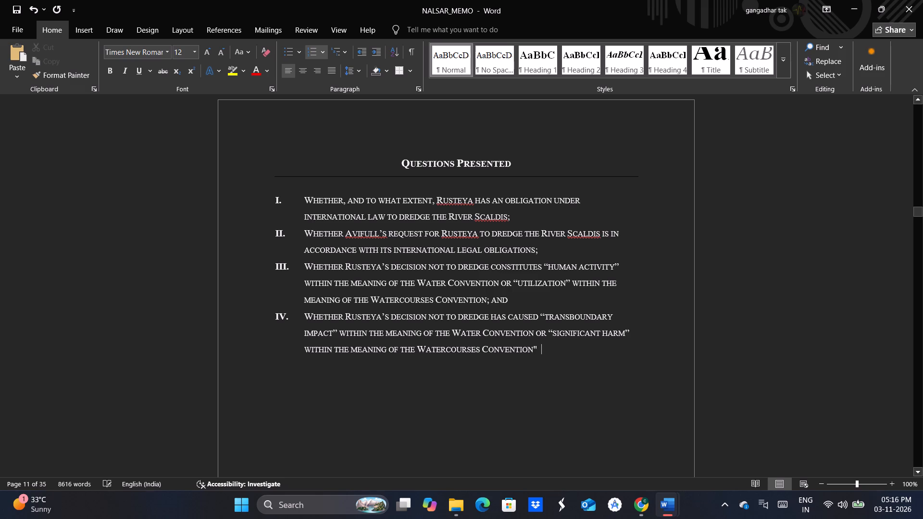
{"action": "key", "text": "BackSpace"}
{"action": "key", "text": "BackSpace"}
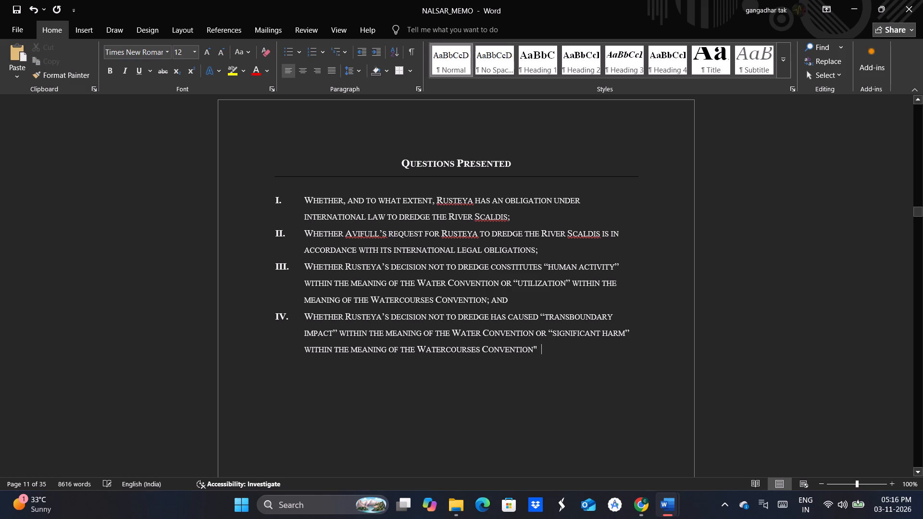
{"action": "left_click", "coordinate": [537, 350]}
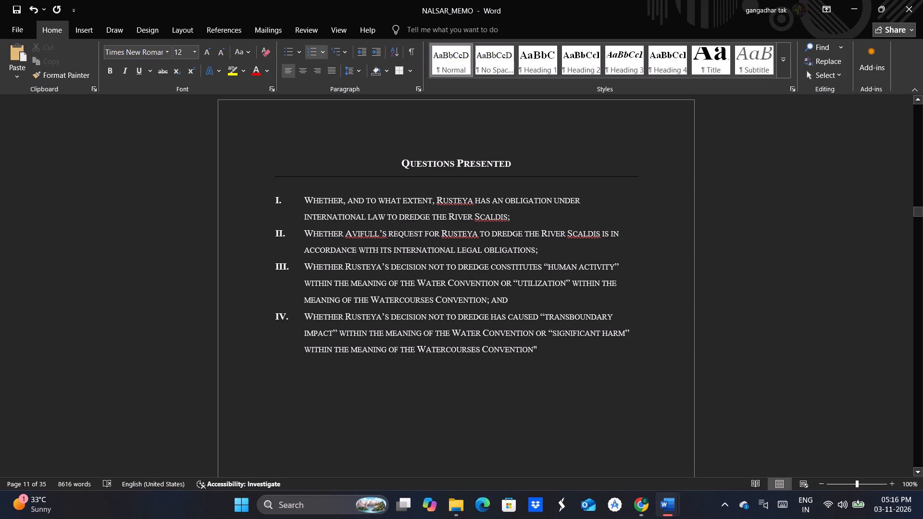
{"action": "key", "text": "period"}
{"action": "key", "text": "BackSpace"}
{"action": "key", "text": "BackSpace"}
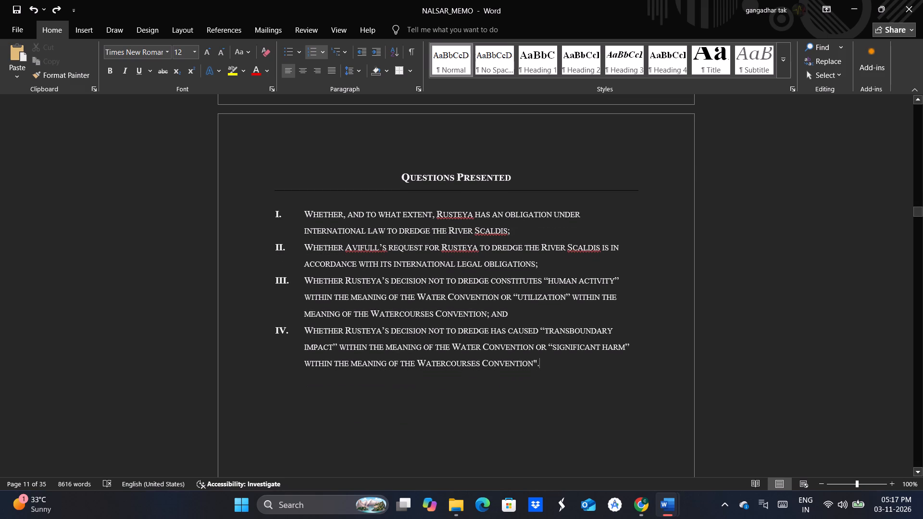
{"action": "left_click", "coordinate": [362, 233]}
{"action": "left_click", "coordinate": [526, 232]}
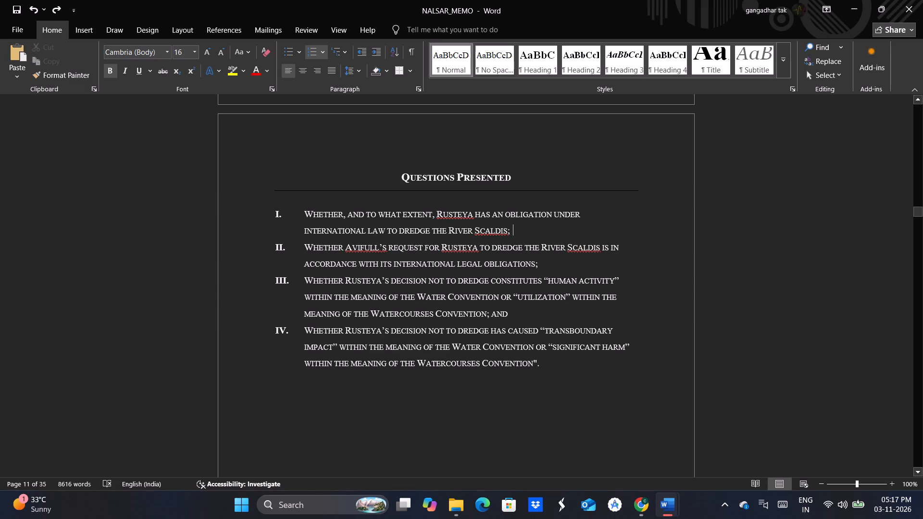
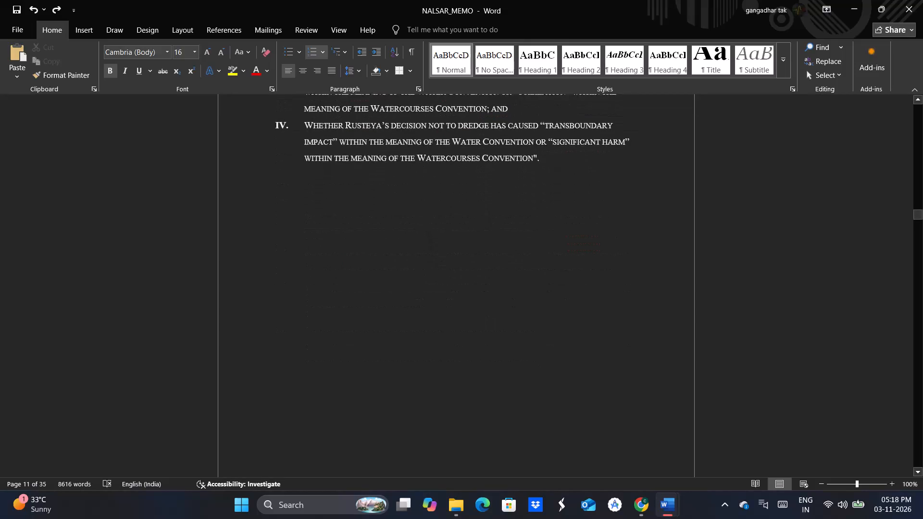
Insert an unnumbered blank line after each of questions I, II and III, keeping the numbering I to IV.
{"action": "scroll", "coordinate": [526, 232], "scroll_direction": "up", "scroll_amount": 2}
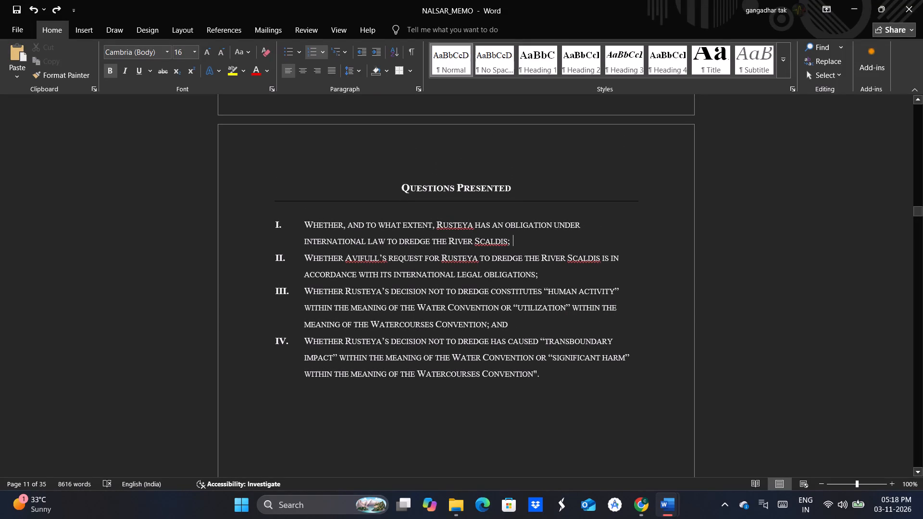
{"action": "key", "text": "Return"}
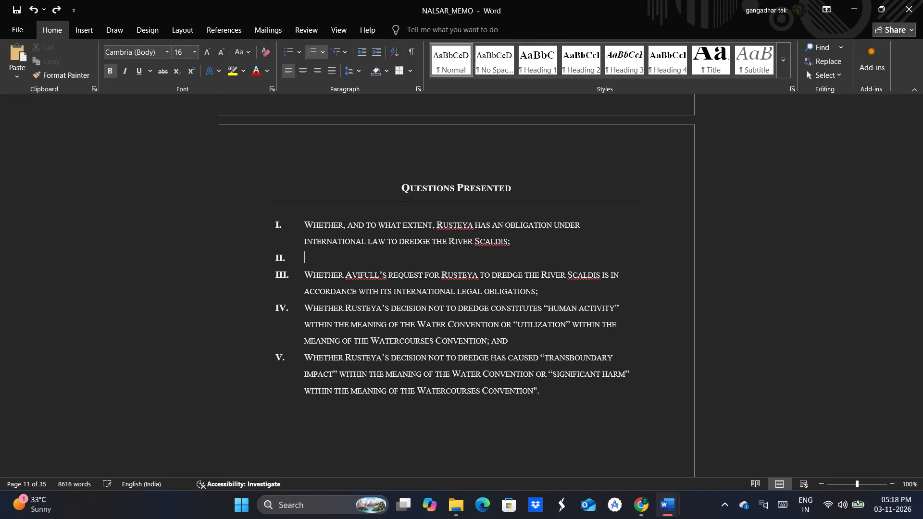
{"action": "key", "text": "BackSpace"}
{"action": "key", "text": "BackSpace"}
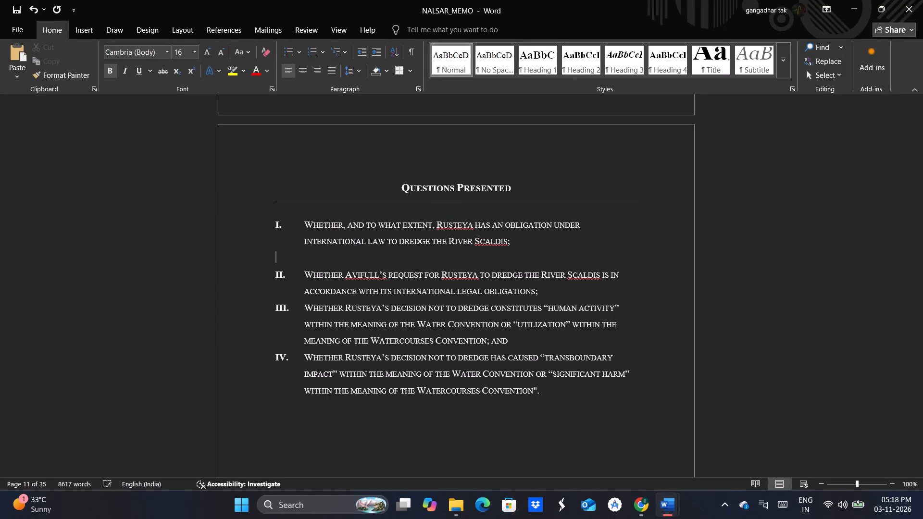
{"action": "left_click", "coordinate": [569, 286]}
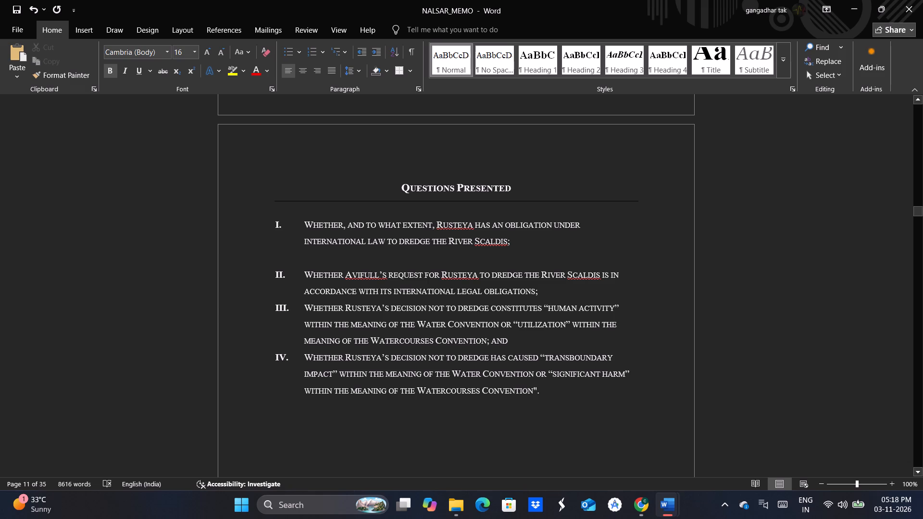
{"action": "key", "text": "Return"}
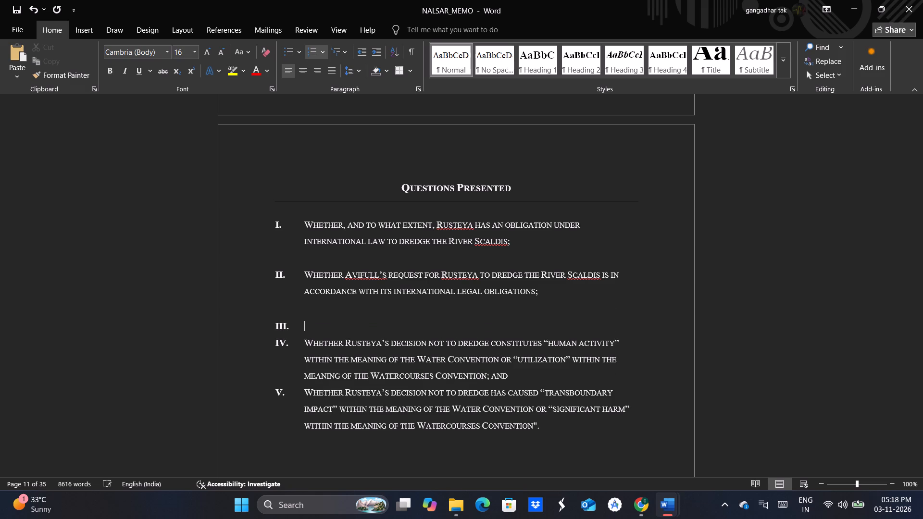
{"action": "key", "text": "BackSpace"}
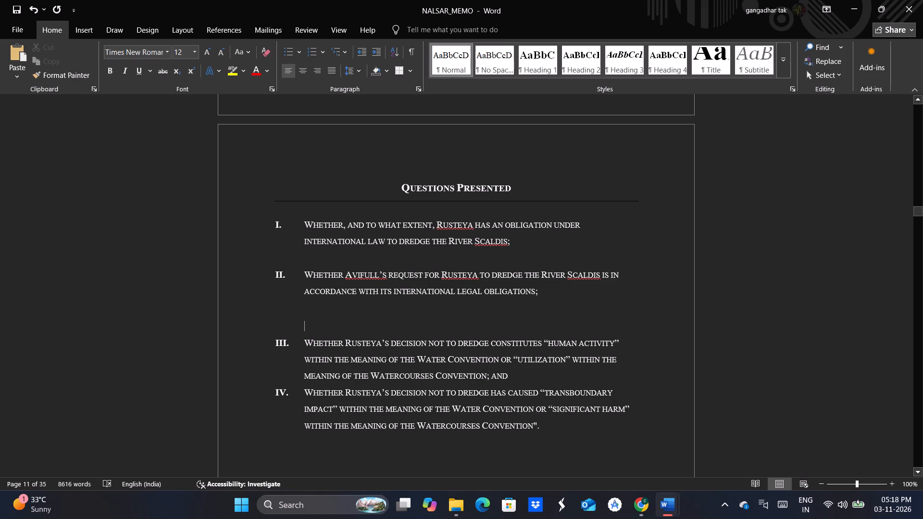
{"action": "left_click", "coordinate": [573, 377]}
{"action": "key", "text": "Return"}
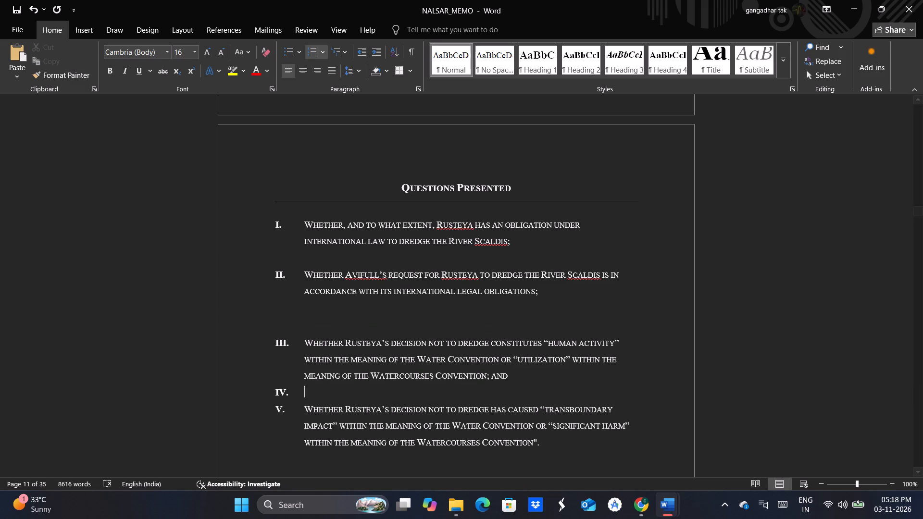
{"action": "key", "text": "BackSpace"}
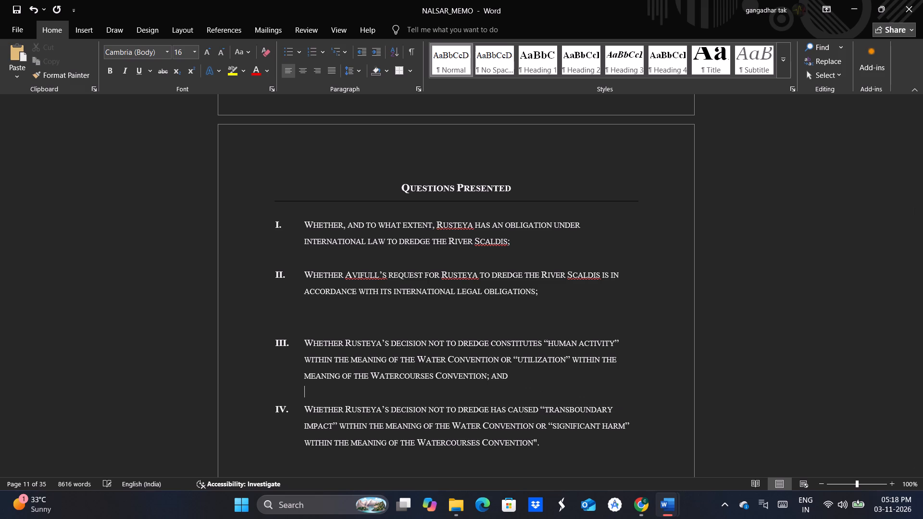
Remove the extra blank space between questions II and III, leaving a single blank line.
{"action": "left_click", "coordinate": [604, 185]}
{"action": "scroll", "coordinate": [436, 301], "scroll_direction": "right", "scroll_amount": 1}
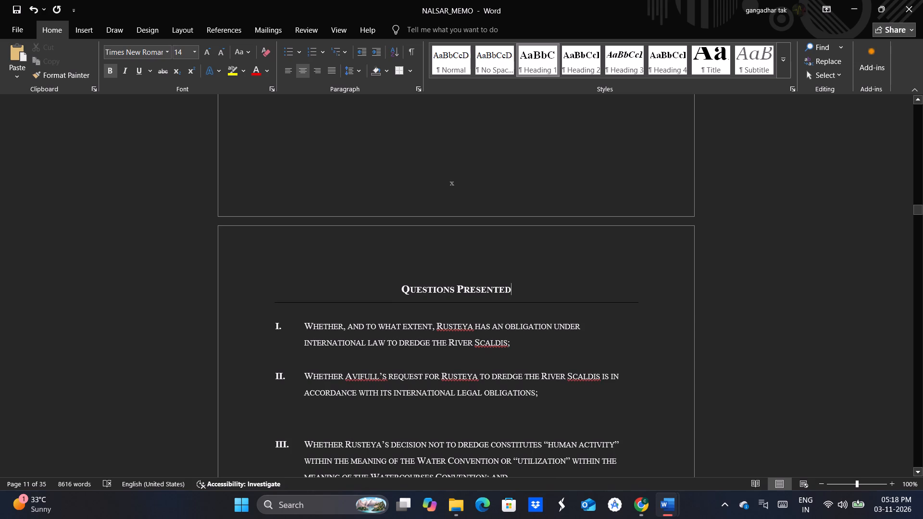
{"action": "left_click", "coordinate": [436, 416]}
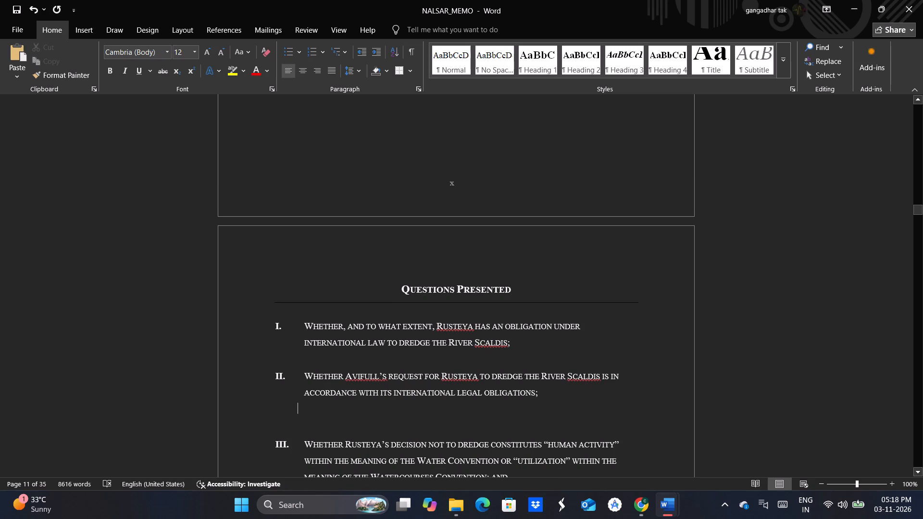
{"action": "key", "text": "BackSpace"}
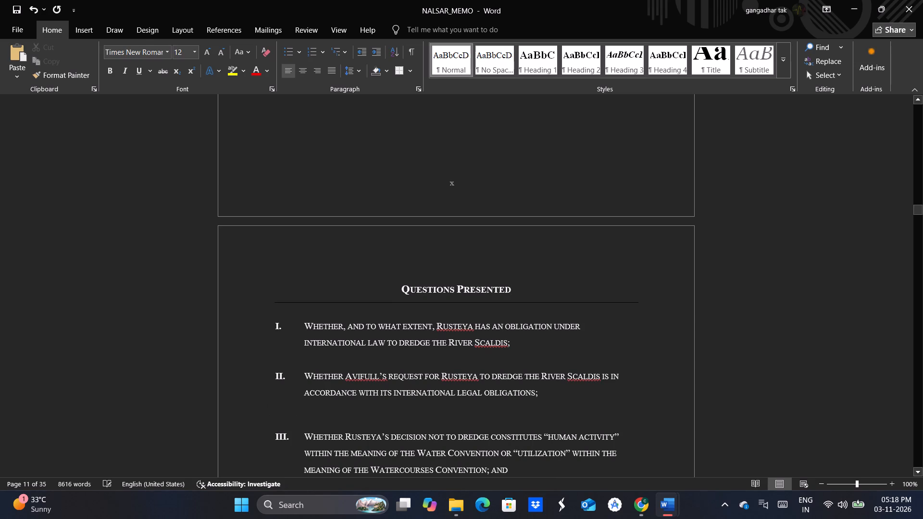
{"action": "key", "text": "BackSpace"}
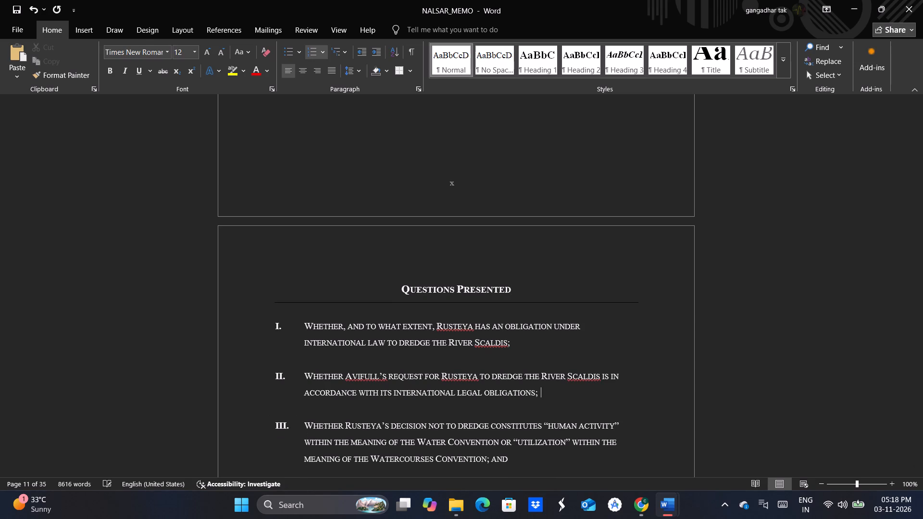
Check the blank lines separating questions I to IV and the end of question IV.
{"action": "scroll", "coordinate": [506, 341], "scroll_direction": "down", "scroll_amount": 1}
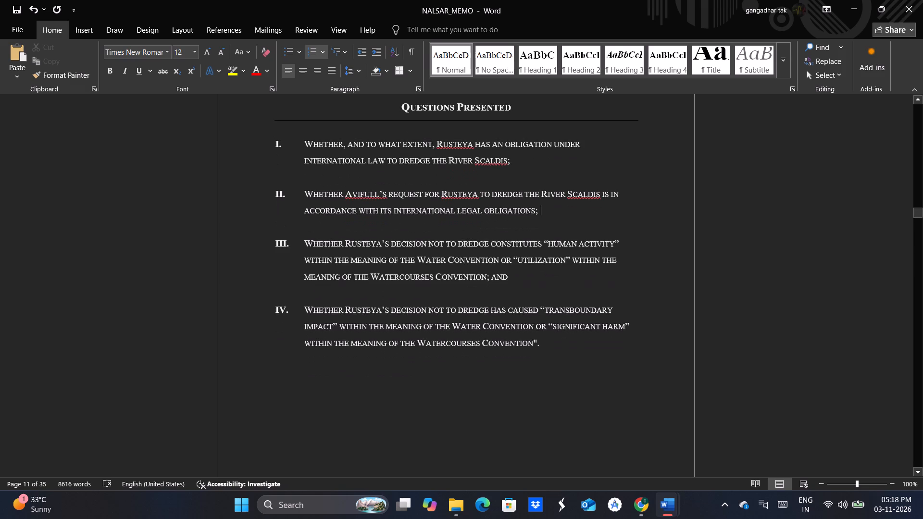
{"action": "scroll", "coordinate": [506, 341], "scroll_direction": "down", "scroll_amount": 1}
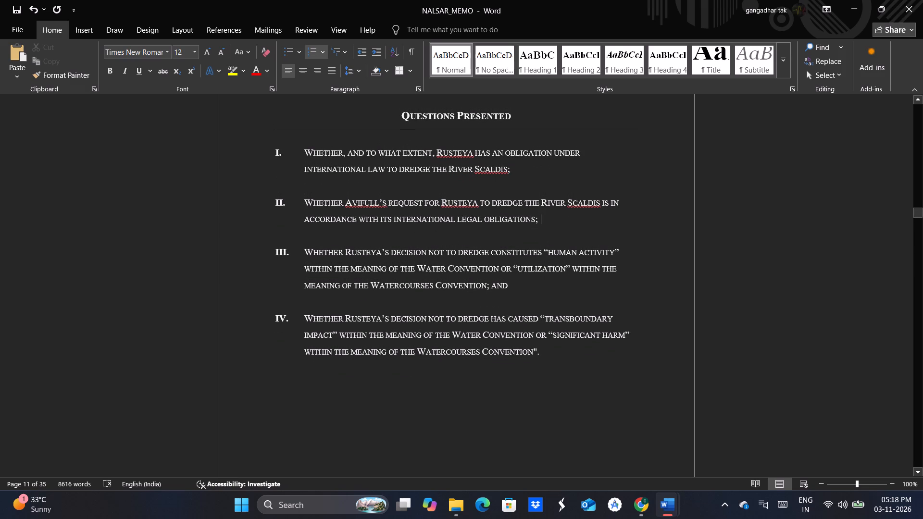
{"action": "left_click", "coordinate": [308, 237]}
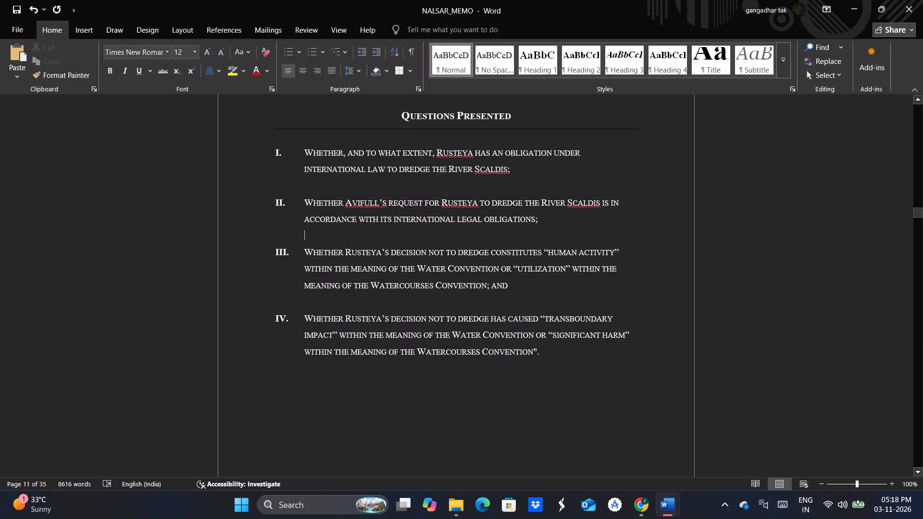
{"action": "left_click", "coordinate": [304, 301]}
{"action": "left_click", "coordinate": [312, 302]}
{"action": "left_click", "coordinate": [310, 185]}
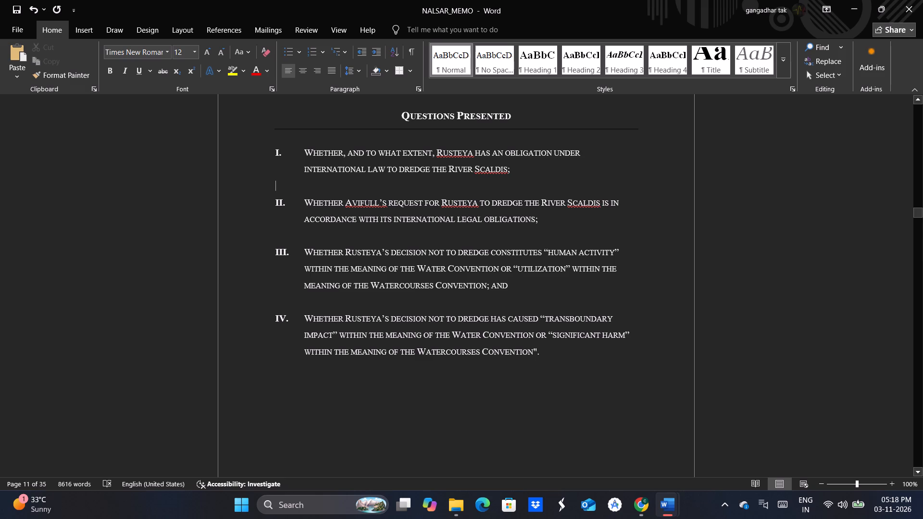
{"action": "left_click", "coordinate": [310, 185]}
{"action": "double_click", "coordinate": [319, 185]}
{"action": "left_click", "coordinate": [549, 359]}
Switch to Chrome and examine how the Questions Presented page is formatted in 2344a.pdf.
{"action": "left_click", "coordinate": [642, 509]}
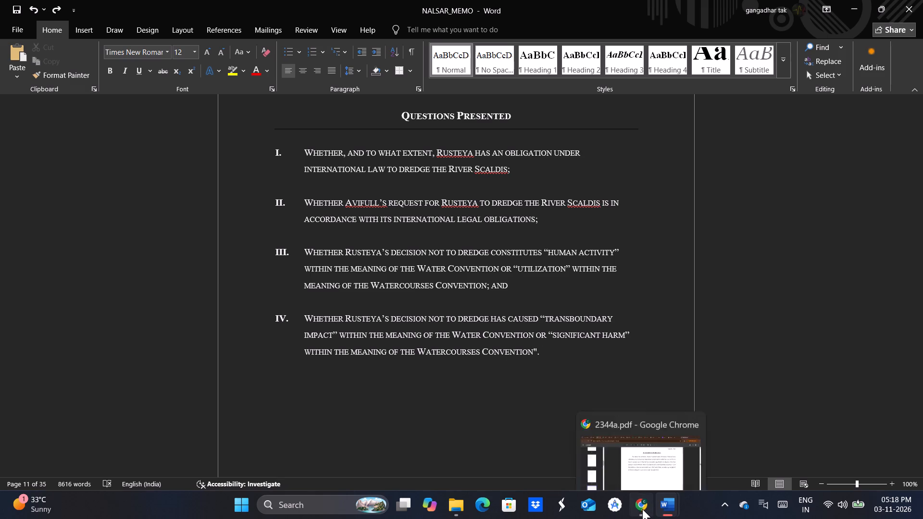
{"action": "scroll", "coordinate": [561, 309], "scroll_direction": "up", "scroll_amount": 8}
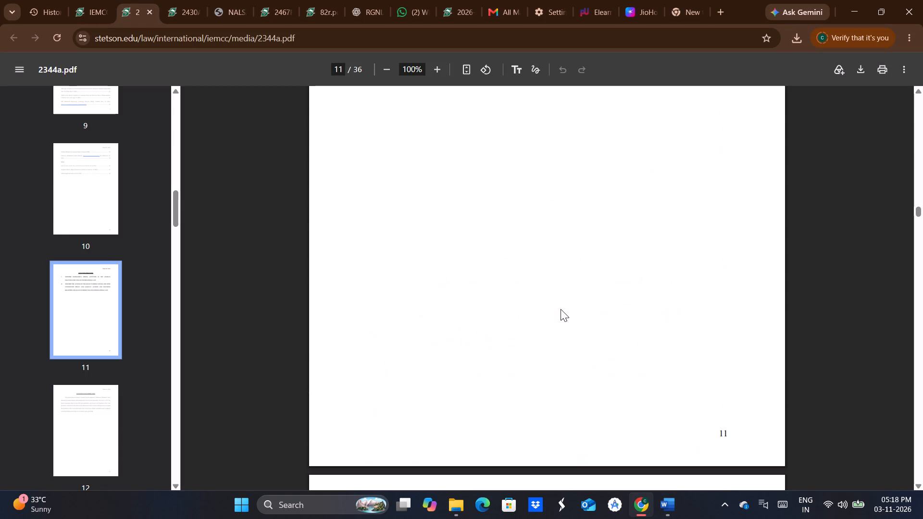
{"action": "scroll", "coordinate": [561, 309], "scroll_direction": "up", "scroll_amount": 3}
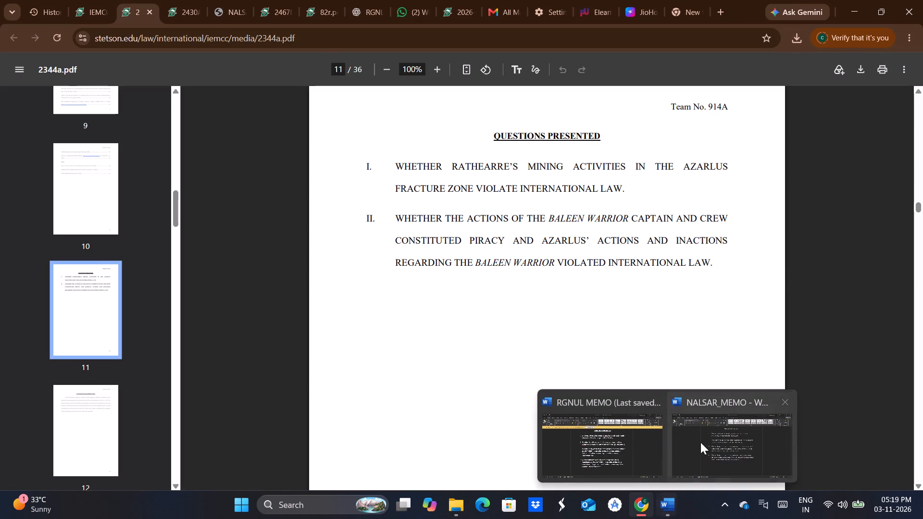
Switch back to NALSAR_MEMO in Word and remove the bold formatting from the question numerals I to IV.
{"action": "left_click", "coordinate": [700, 441]}
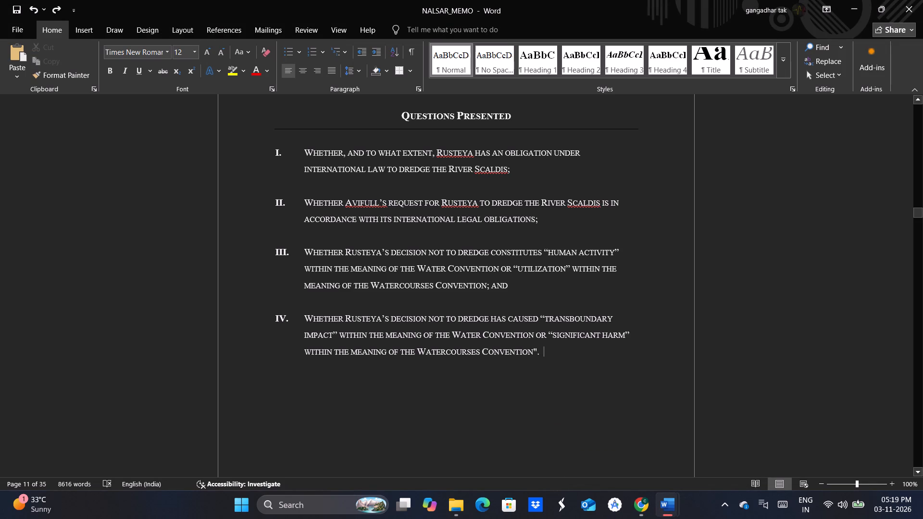
{"action": "left_click_drag", "start_coordinate": [292, 331], "coordinate": [266, 268]}
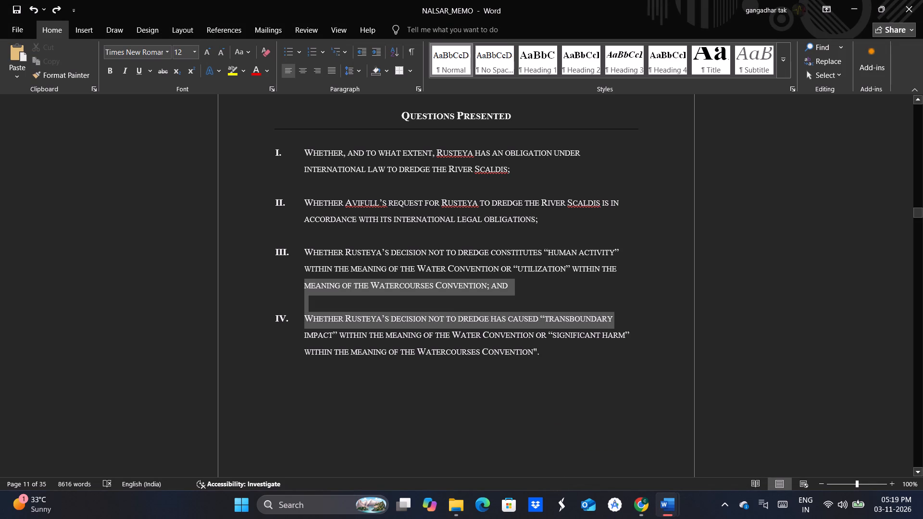
{"action": "left_click_drag", "start_coordinate": [266, 268], "coordinate": [281, 285]}
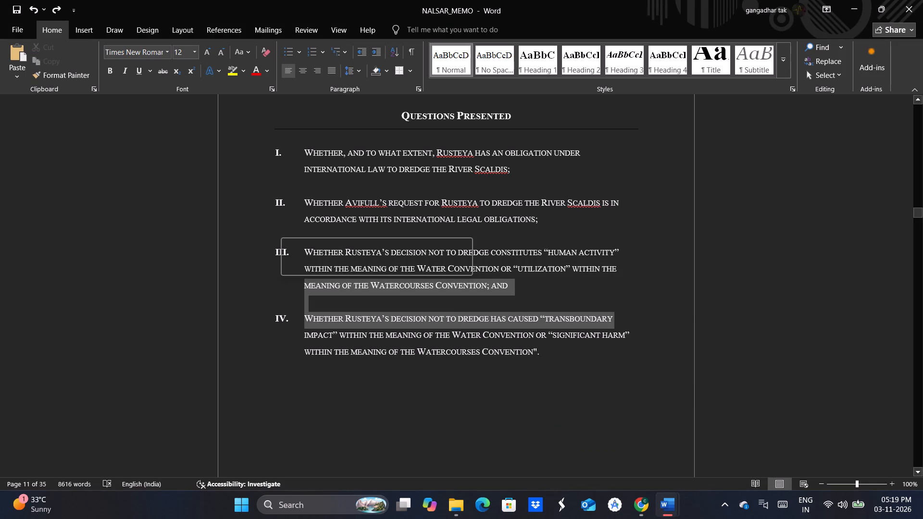
{"action": "left_click", "coordinate": [258, 248]}
{"action": "left_click", "coordinate": [259, 185]}
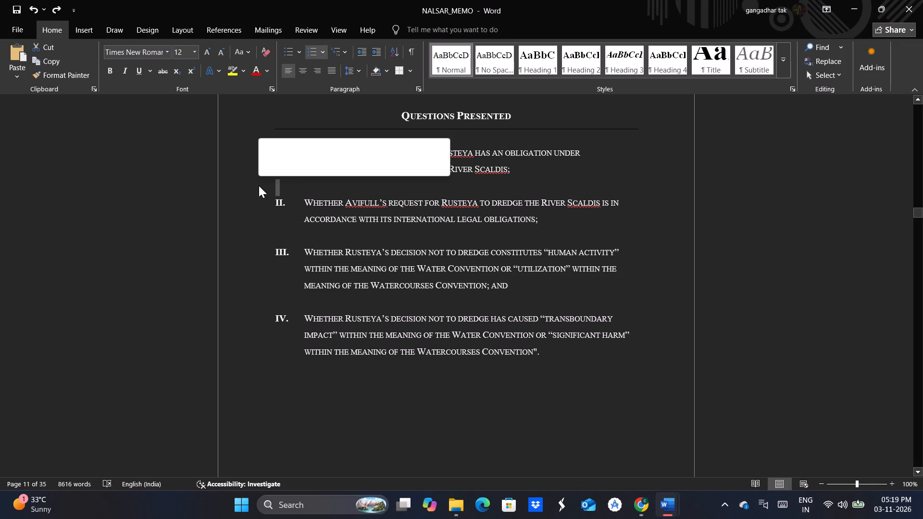
{"action": "left_click_drag", "start_coordinate": [266, 196], "coordinate": [275, 200]}
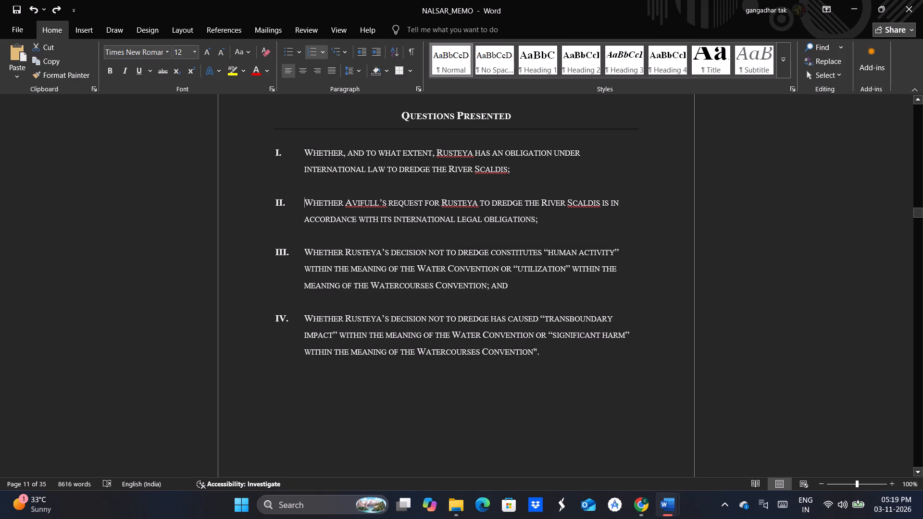
{"action": "left_click_drag", "start_coordinate": [275, 200], "coordinate": [275, 200]}
{"action": "double_click", "coordinate": [281, 205]}
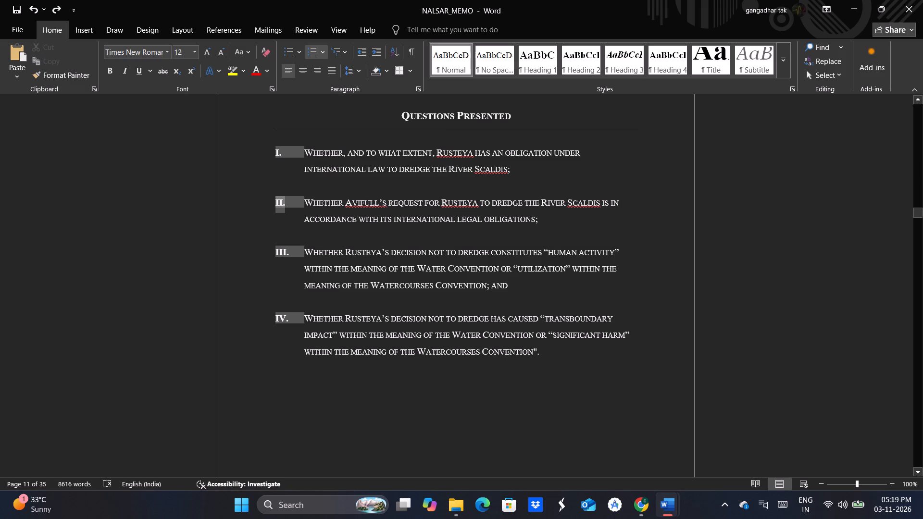
{"action": "left_click", "coordinate": [107, 64]}
{"action": "left_click", "coordinate": [218, 212]}
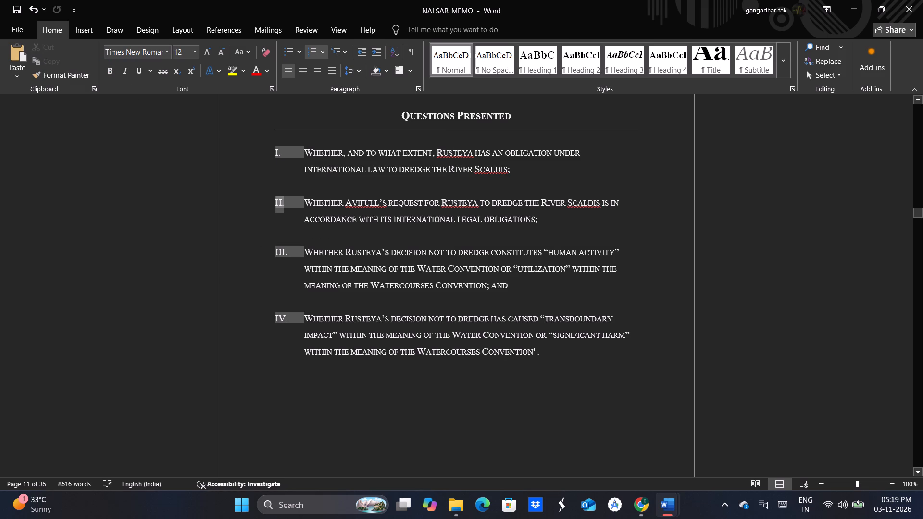
{"action": "left_click", "coordinate": [493, 414]}
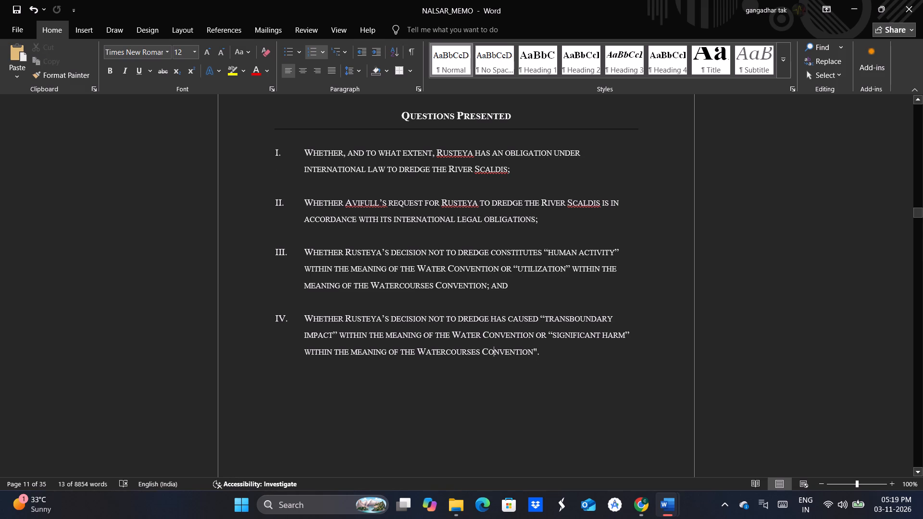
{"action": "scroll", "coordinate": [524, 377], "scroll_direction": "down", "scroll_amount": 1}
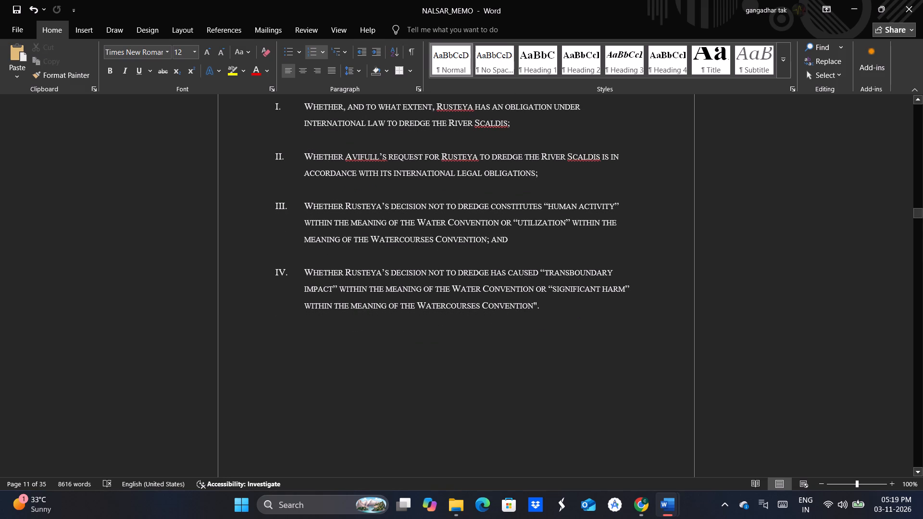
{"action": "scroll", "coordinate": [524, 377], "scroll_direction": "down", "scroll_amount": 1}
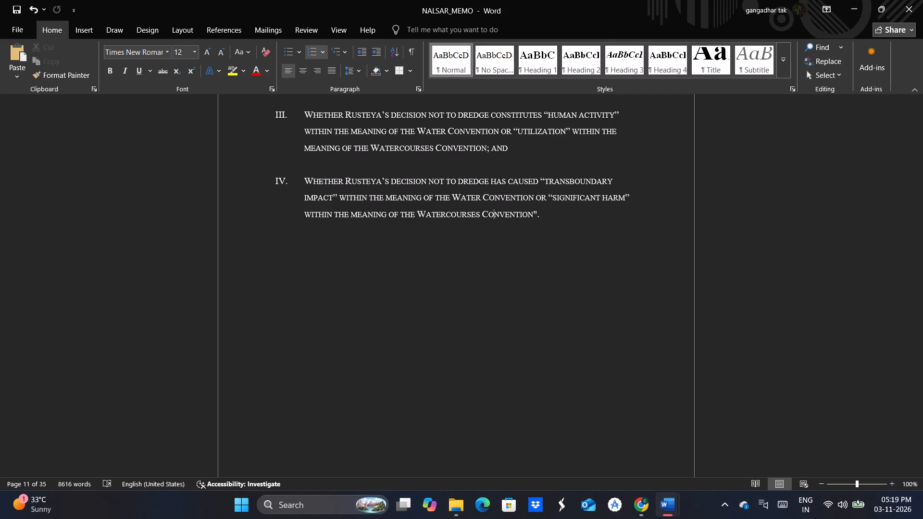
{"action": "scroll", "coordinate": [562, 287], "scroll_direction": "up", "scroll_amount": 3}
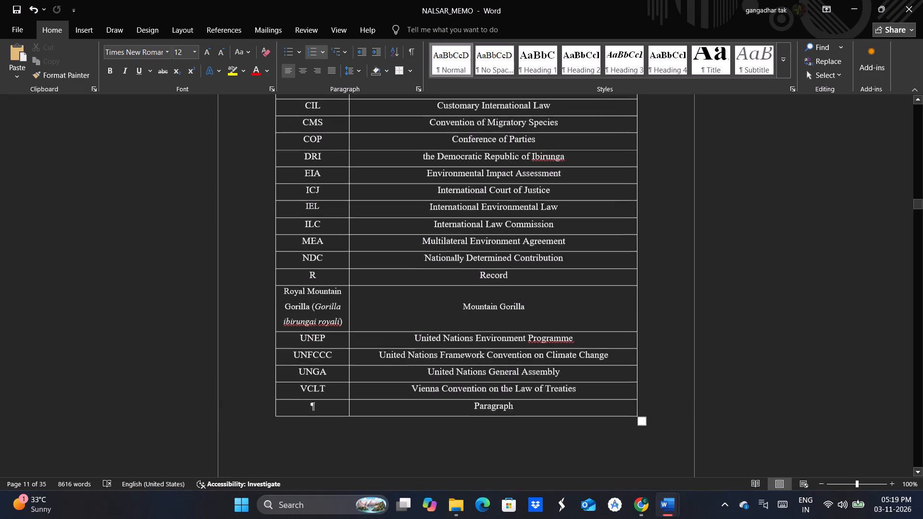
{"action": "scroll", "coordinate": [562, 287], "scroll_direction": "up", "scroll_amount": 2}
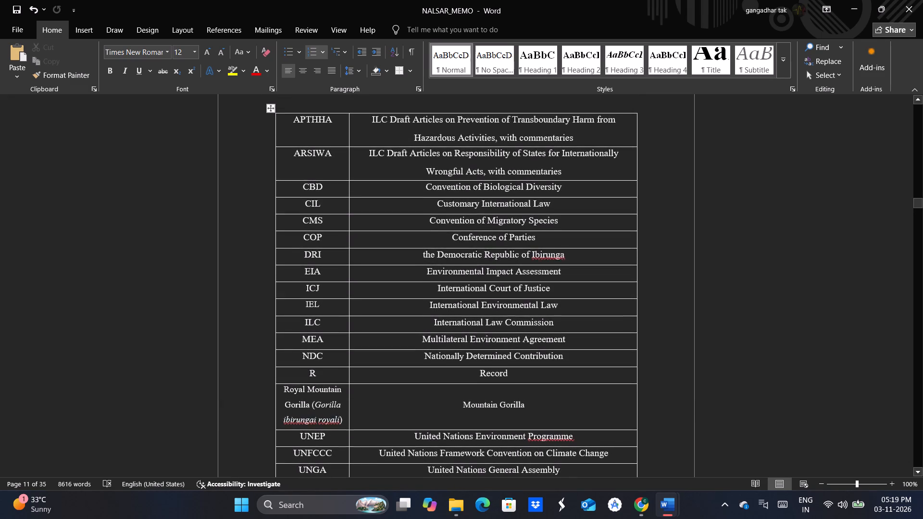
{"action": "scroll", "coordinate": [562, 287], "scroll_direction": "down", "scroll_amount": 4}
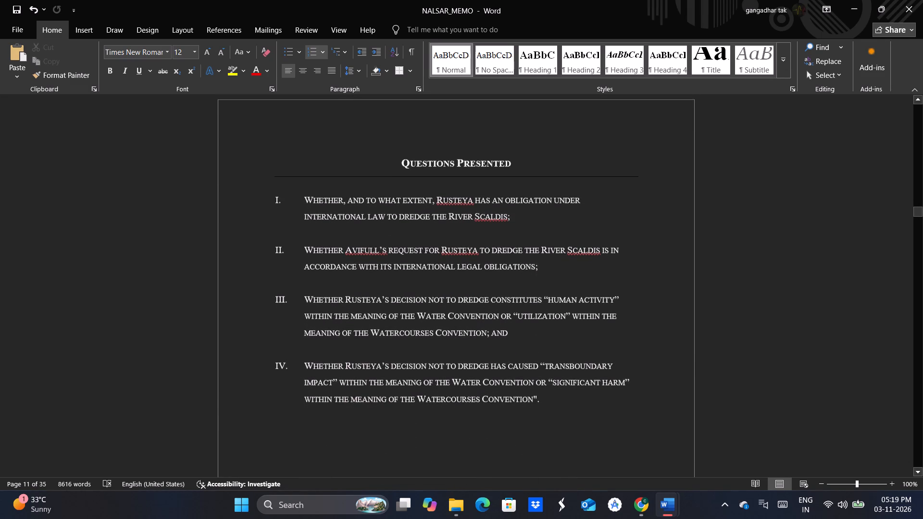
Review the Statement of Jurisdiction page that follows the Questions Presented in the memorial.
{"action": "scroll", "coordinate": [562, 287], "scroll_direction": "down", "scroll_amount": 7}
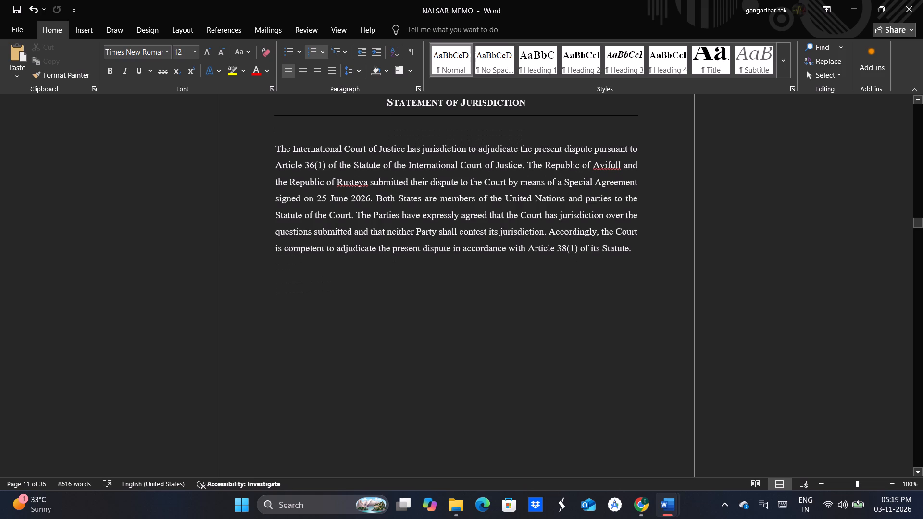
{"action": "scroll", "coordinate": [562, 287], "scroll_direction": "down", "scroll_amount": 5}
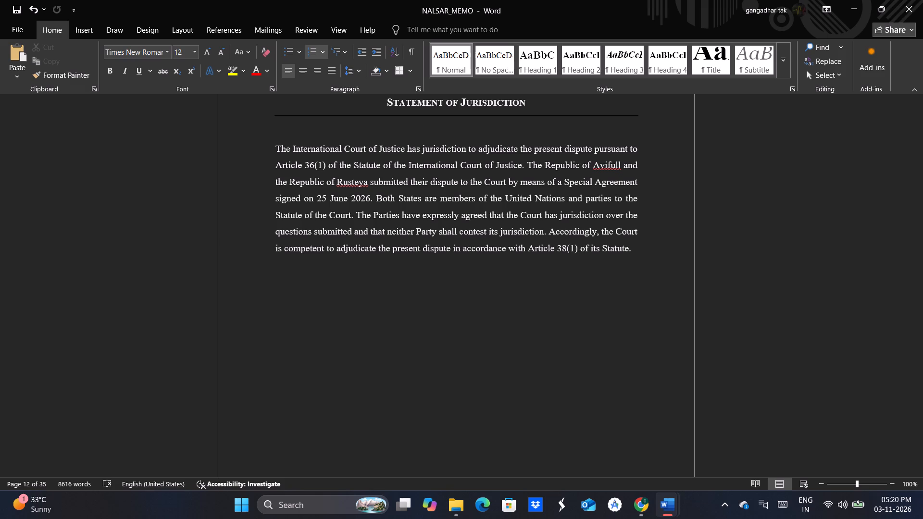
Switch to Chrome and examine how the Statement of Jurisdiction page is worded and formatted in 2344a.pdf.
{"action": "left_click", "coordinate": [648, 502]}
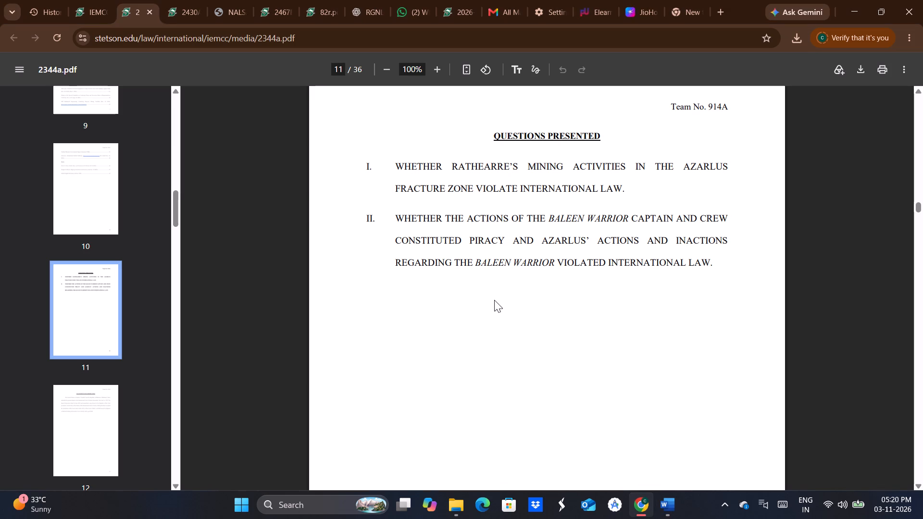
{"action": "scroll", "coordinate": [494, 300], "scroll_direction": "down", "scroll_amount": 9}
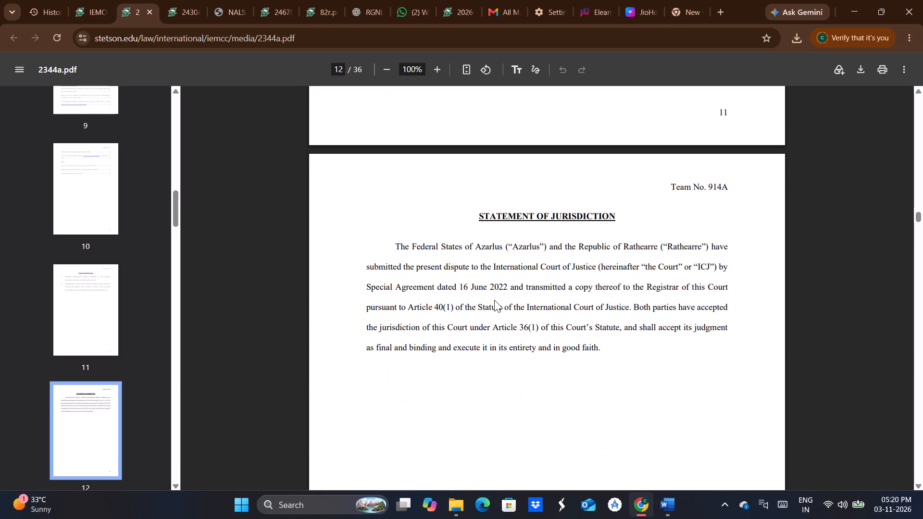
{"action": "scroll", "coordinate": [494, 300], "scroll_direction": "down", "scroll_amount": 1}
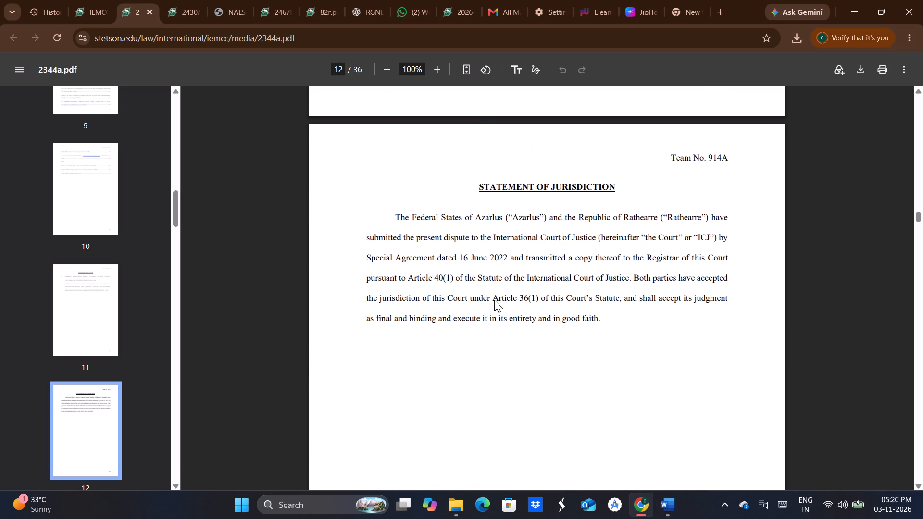
{"action": "scroll", "coordinate": [494, 300], "scroll_direction": "down", "scroll_amount": 1}
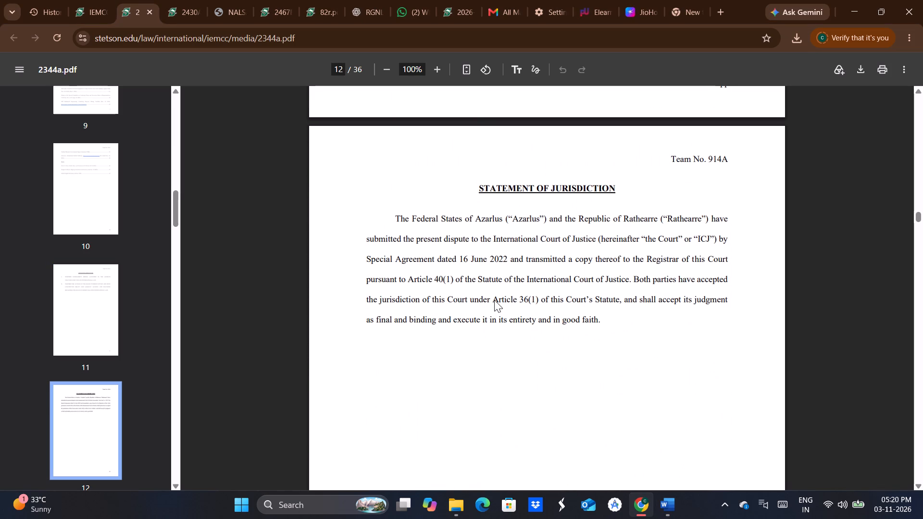
{"action": "scroll", "coordinate": [494, 300], "scroll_direction": "down", "scroll_amount": 1}
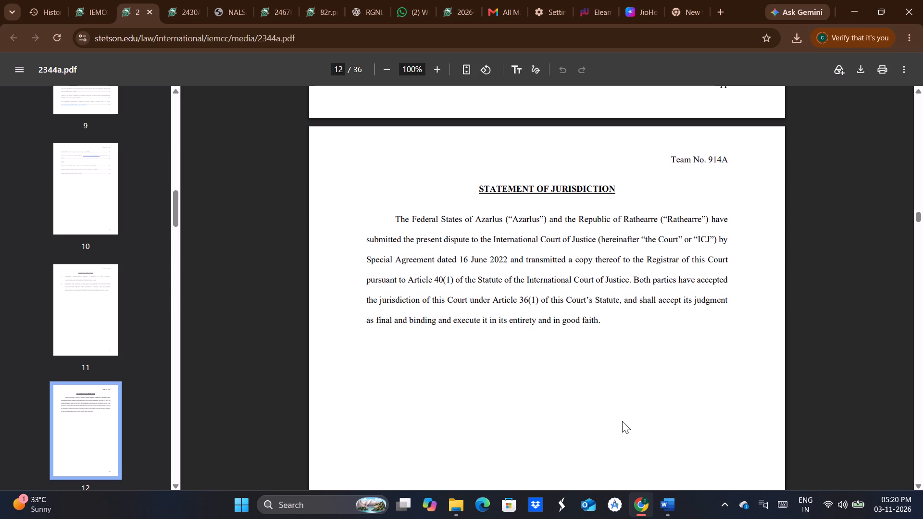
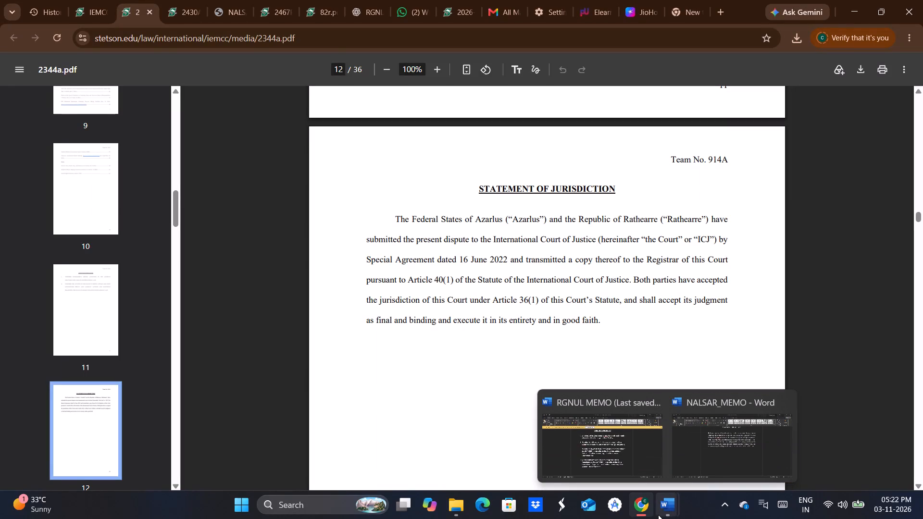
Switch to Word and look through the Questions Presented and Statement of Facts in RGNUL MEMO.
{"action": "left_click", "coordinate": [716, 444]}
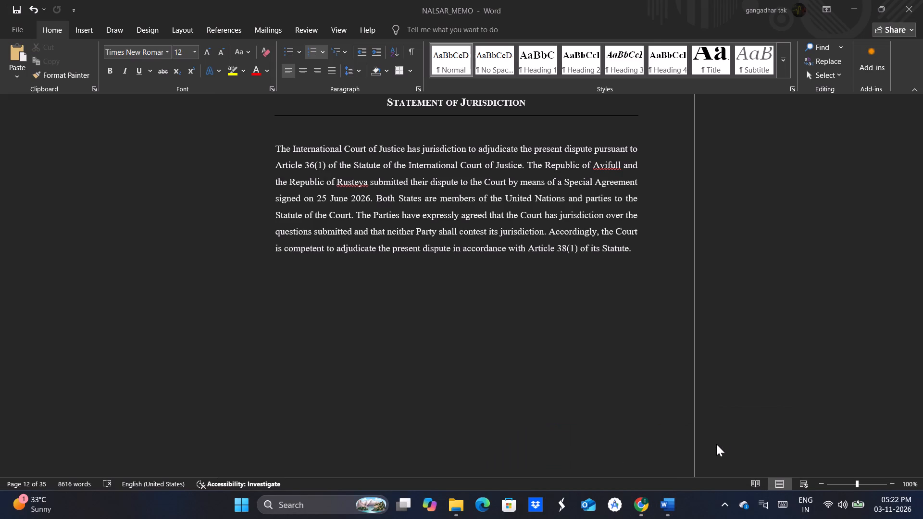
{"action": "left_click", "coordinate": [620, 468]}
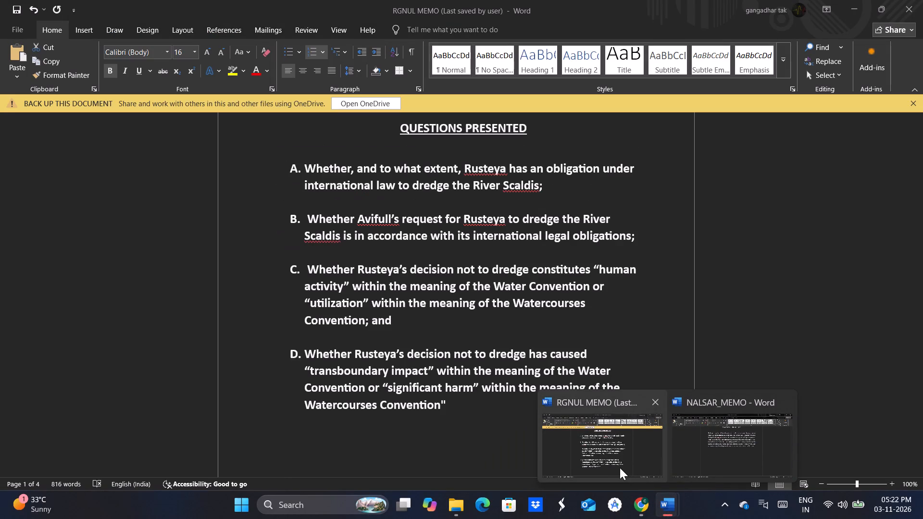
{"action": "scroll", "coordinate": [436, 314], "scroll_direction": "up", "scroll_amount": 13}
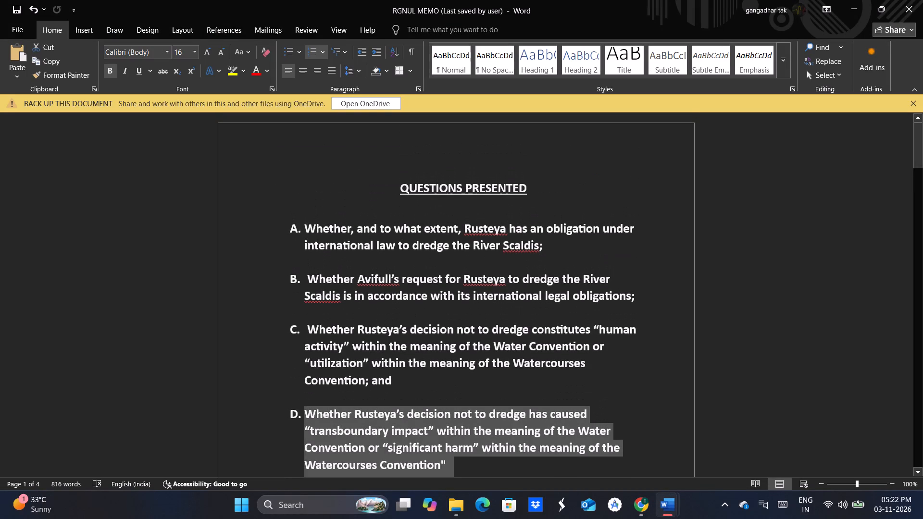
{"action": "scroll", "coordinate": [436, 314], "scroll_direction": "down", "scroll_amount": 10}
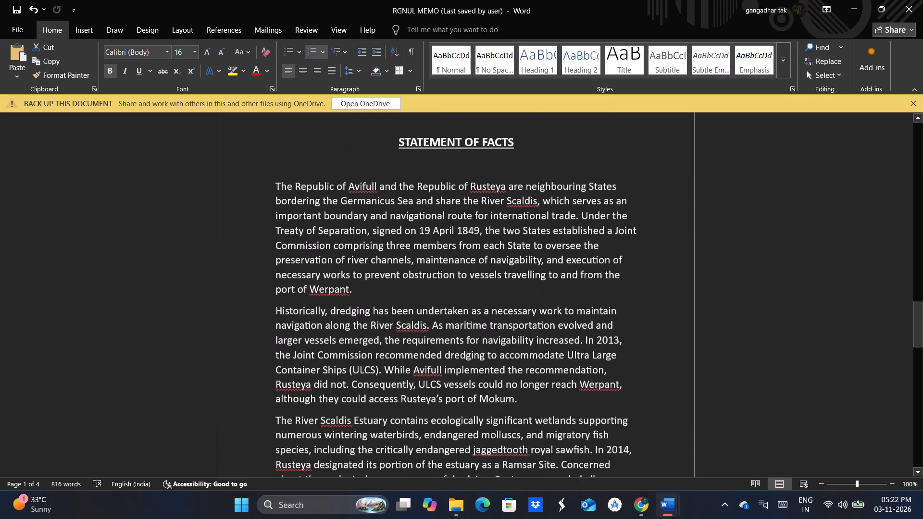
{"action": "scroll", "coordinate": [436, 314], "scroll_direction": "down", "scroll_amount": 6}
{"action": "scroll", "coordinate": [436, 314], "scroll_direction": "up", "scroll_amount": 7}
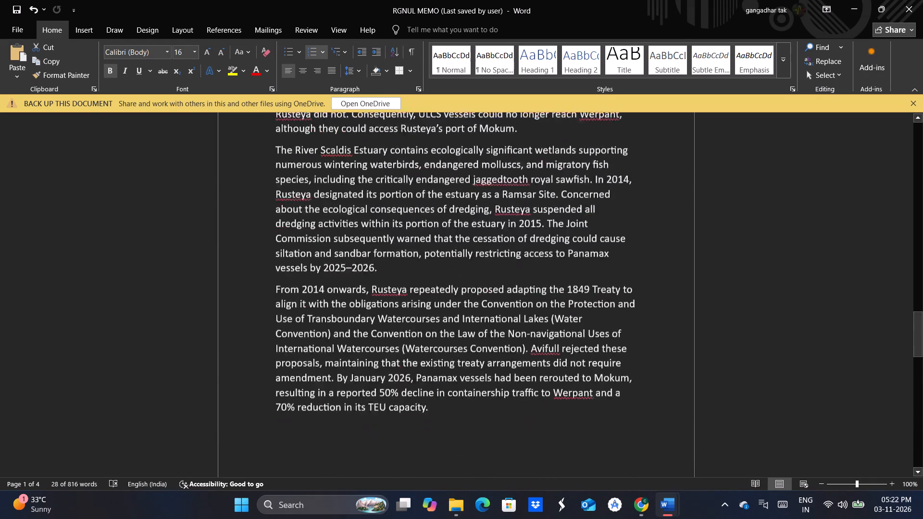
{"action": "scroll", "coordinate": [436, 314], "scroll_direction": "up", "scroll_amount": 8}
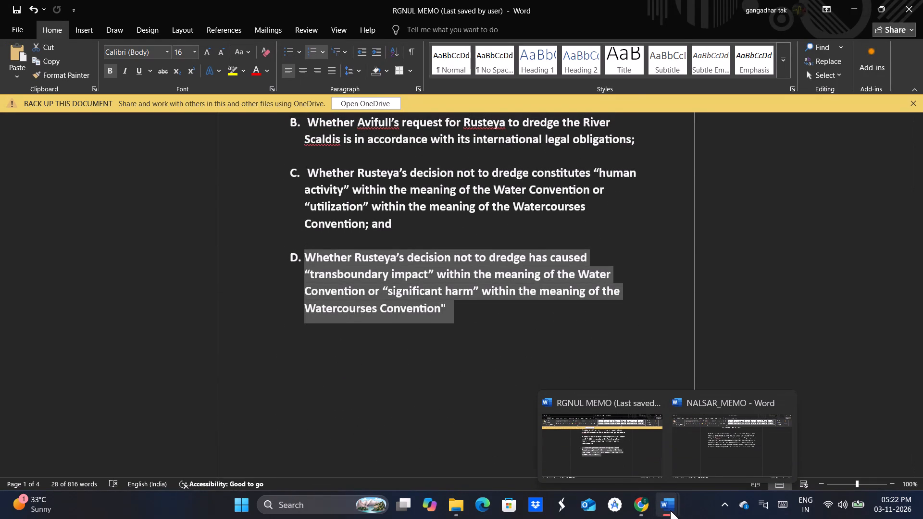
Return to NALSAR_MEMO and review the Statement of Jurisdiction and Questions Presented pages.
{"action": "left_click", "coordinate": [725, 438]}
{"action": "scroll", "coordinate": [501, 277], "scroll_direction": "up", "scroll_amount": 1}
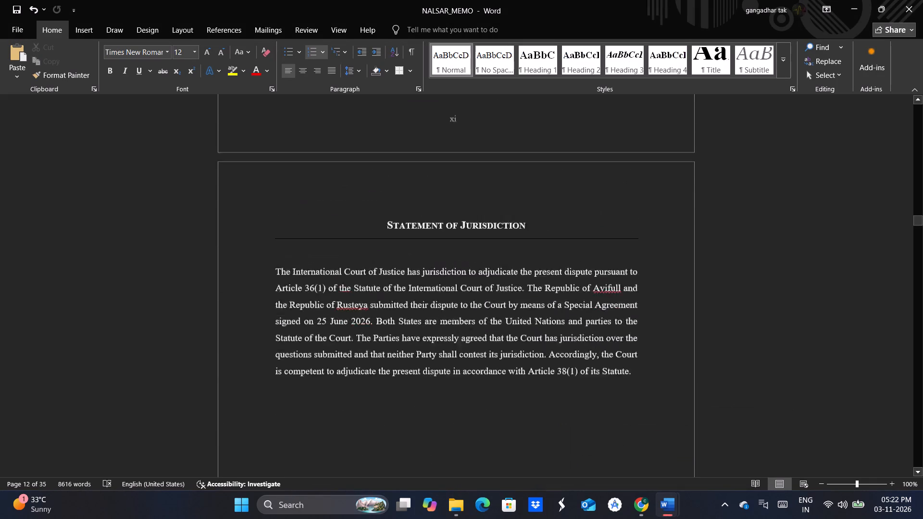
{"action": "scroll", "coordinate": [501, 277], "scroll_direction": "up", "scroll_amount": 1}
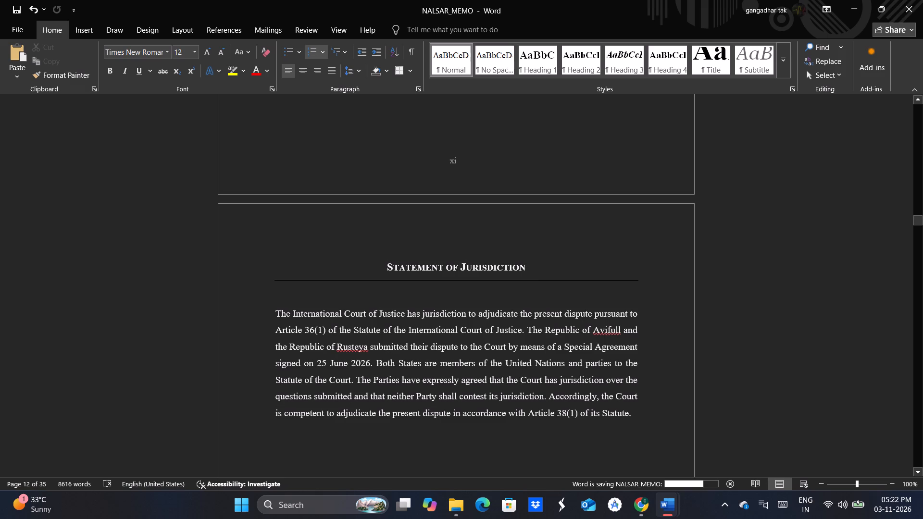
{"action": "left_click", "coordinate": [501, 277]}
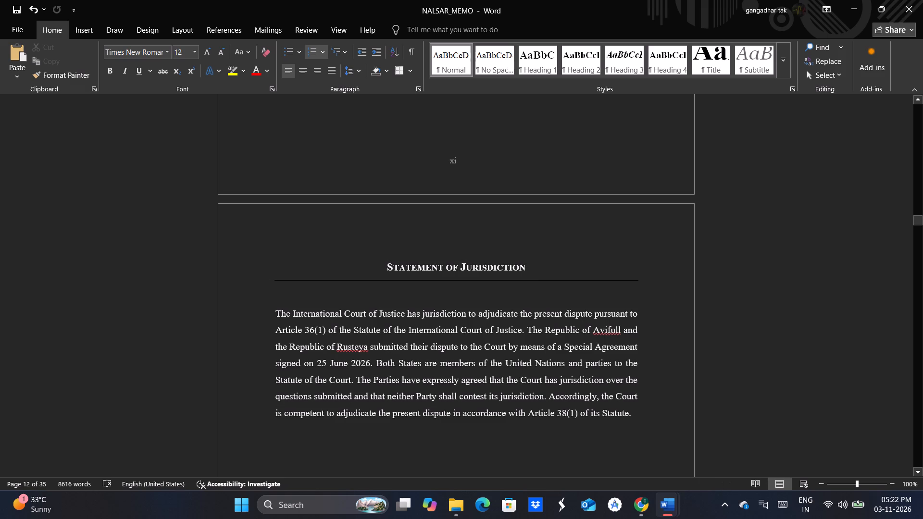
{"action": "scroll", "coordinate": [603, 230], "scroll_direction": "up", "scroll_amount": 3}
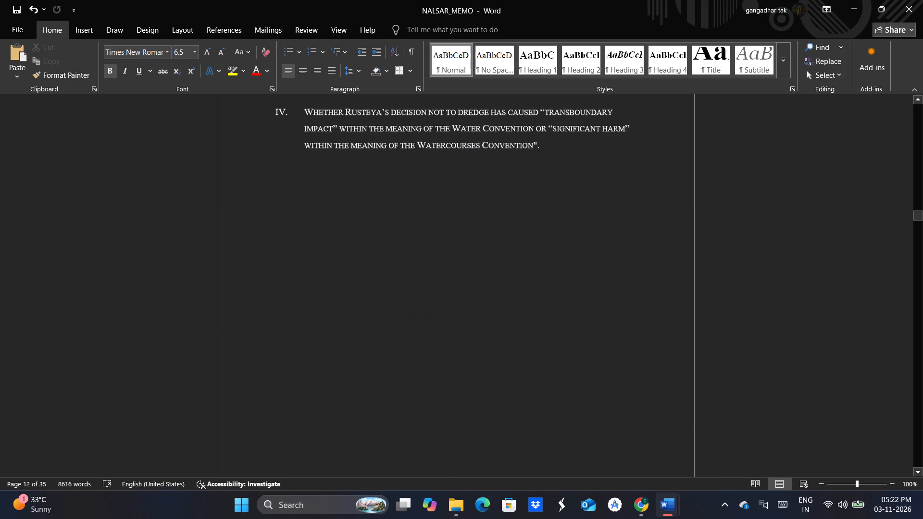
{"action": "scroll", "coordinate": [603, 230], "scroll_direction": "up", "scroll_amount": 2}
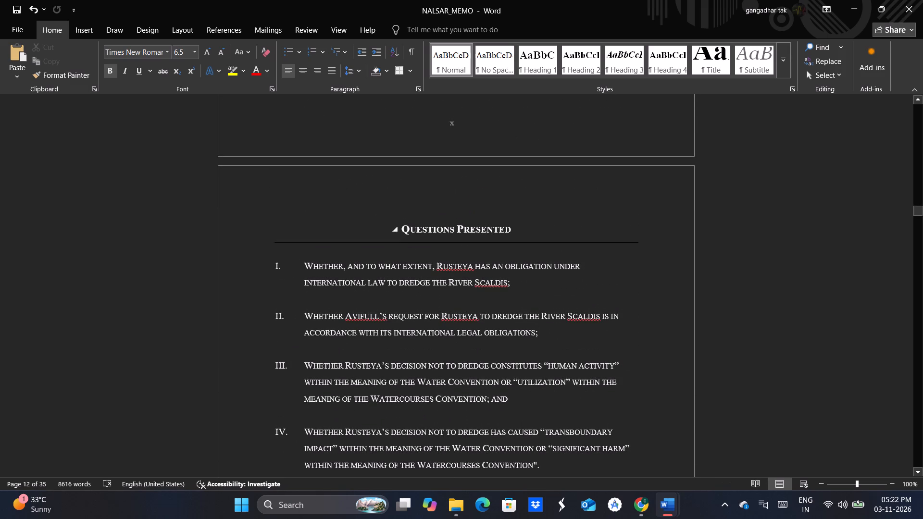
{"action": "scroll", "coordinate": [603, 230], "scroll_direction": "down", "scroll_amount": 2}
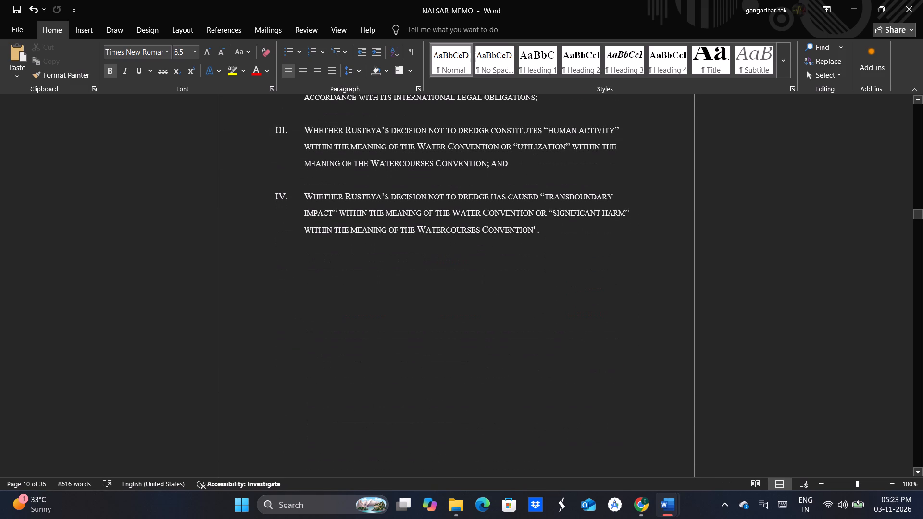
Look back through the Table of Abbreviations and the listed authorities, including treaties, articles and judicial decisions, in NALSAR_MEMO.
{"action": "scroll", "coordinate": [603, 230], "scroll_direction": "up", "scroll_amount": 7}
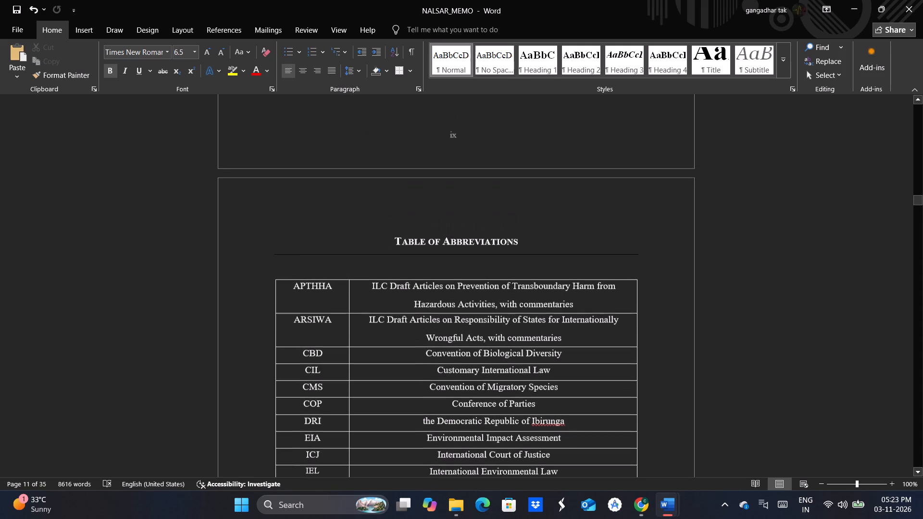
{"action": "scroll", "coordinate": [603, 230], "scroll_direction": "up", "scroll_amount": 8}
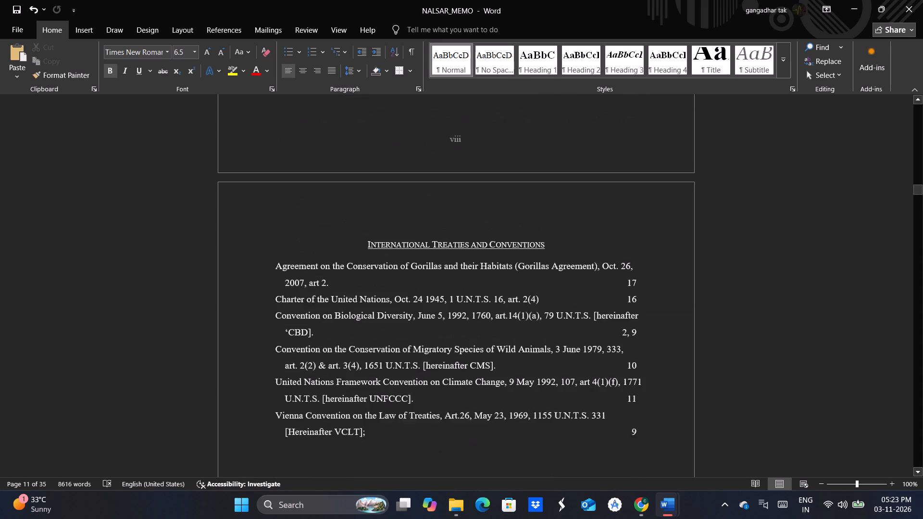
{"action": "scroll", "coordinate": [603, 230], "scroll_direction": "up", "scroll_amount": 3}
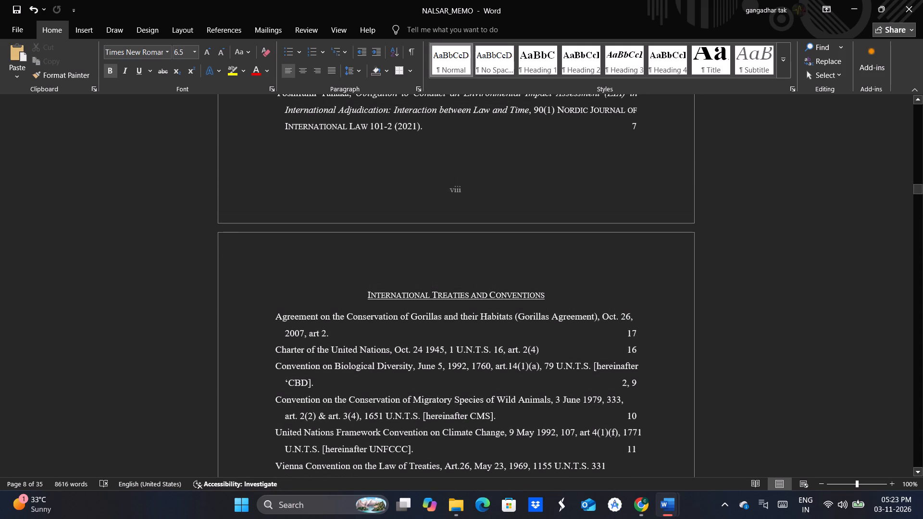
{"action": "scroll", "coordinate": [603, 230], "scroll_direction": "up", "scroll_amount": 7}
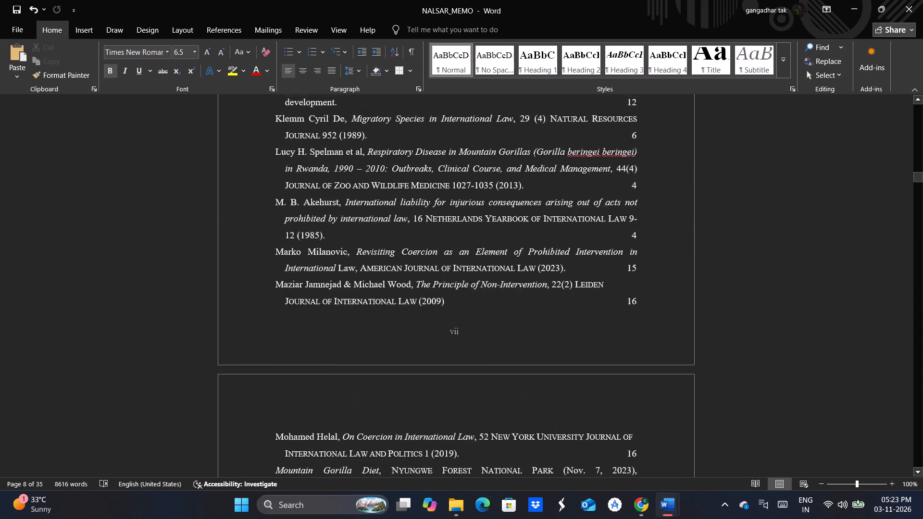
{"action": "scroll", "coordinate": [603, 230], "scroll_direction": "up", "scroll_amount": 9}
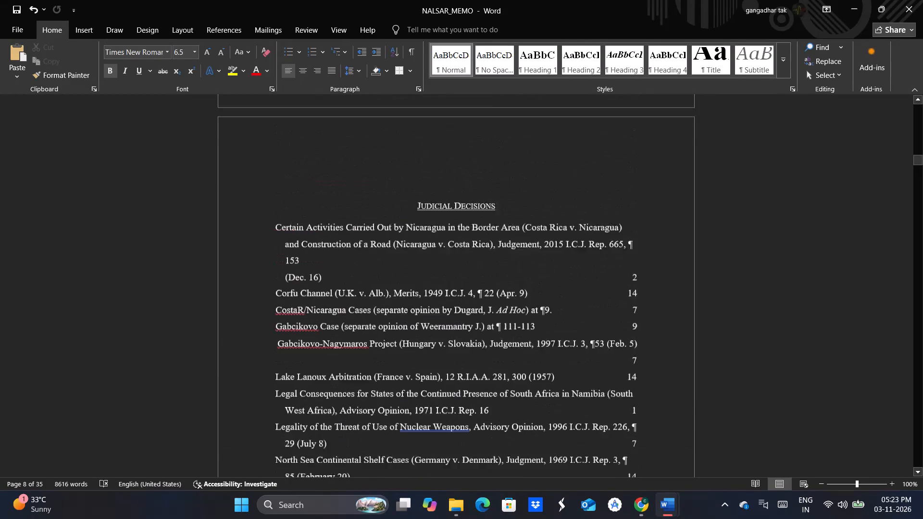
{"action": "scroll", "coordinate": [603, 230], "scroll_direction": "up", "scroll_amount": 9}
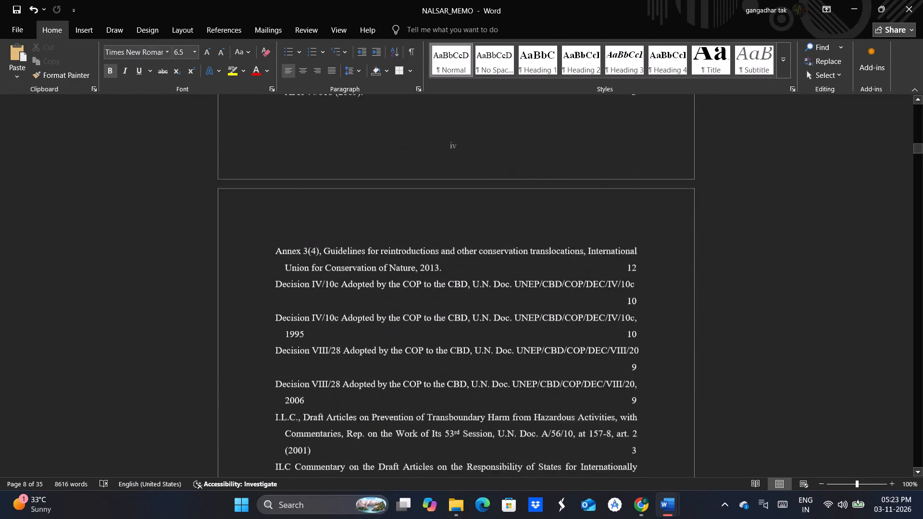
Go to the NALSAR_MEMO cover page and inspect its court heading, emblem picture and blue background shape.
{"action": "scroll", "coordinate": [603, 230], "scroll_direction": "up", "scroll_amount": 16}
{"action": "scroll", "coordinate": [603, 230], "scroll_direction": "down", "scroll_amount": 2}
{"action": "scroll", "coordinate": [603, 230], "scroll_direction": "up", "scroll_amount": 15}
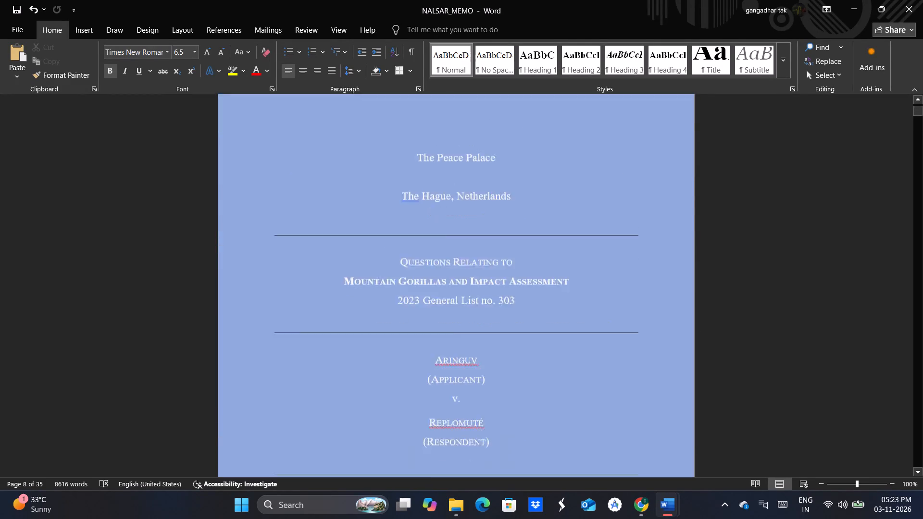
{"action": "scroll", "coordinate": [603, 230], "scroll_direction": "up", "scroll_amount": 7}
{"action": "left_click", "coordinate": [491, 189]}
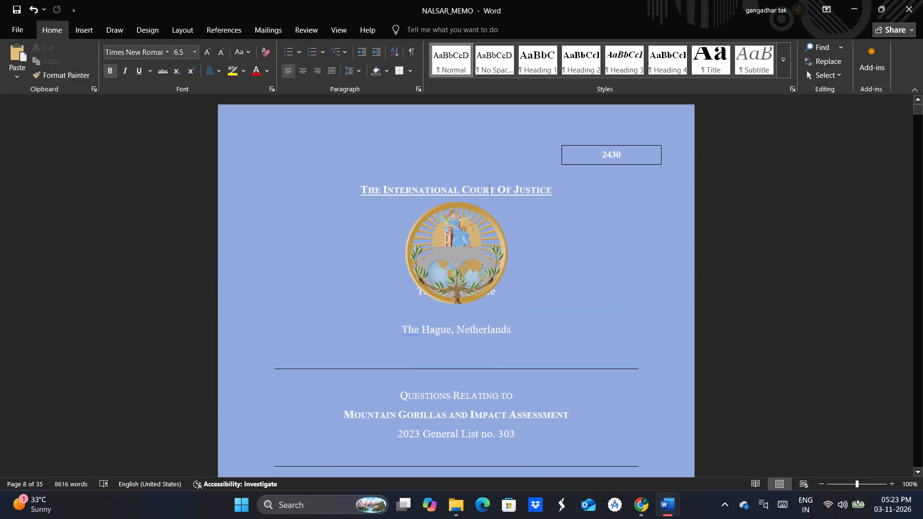
{"action": "left_click", "coordinate": [465, 244]}
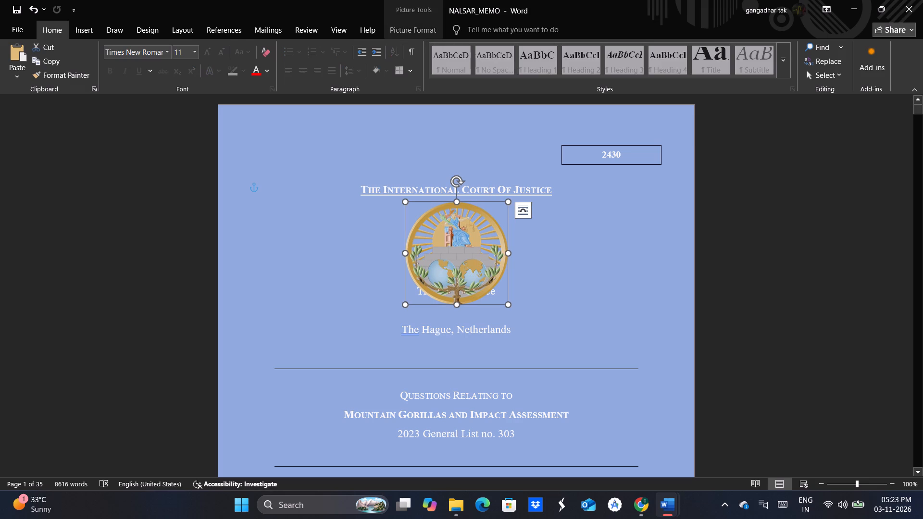
{"action": "left_click", "coordinate": [610, 271]}
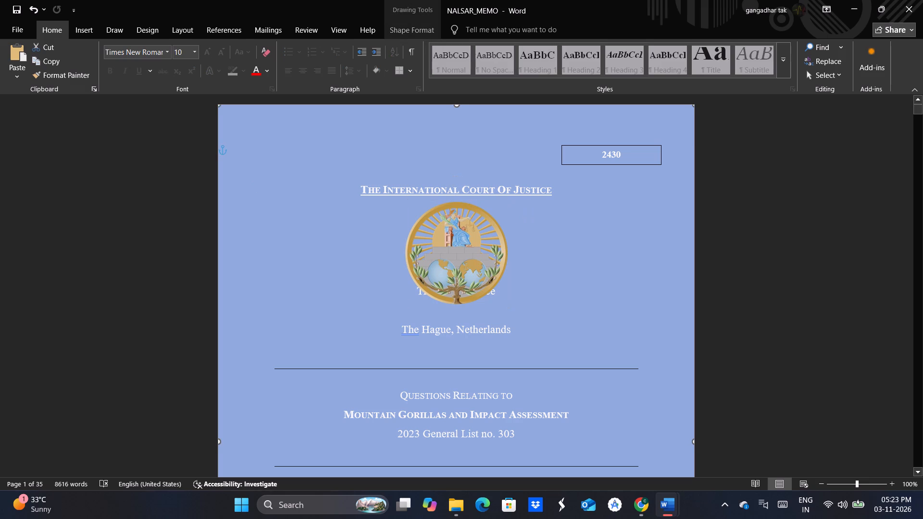
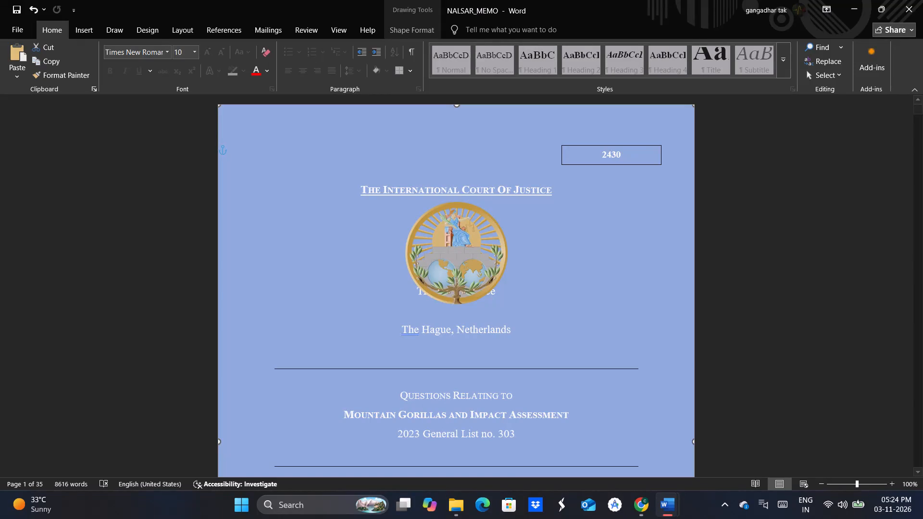
Look through the table of contents in NALSAR_MEMO, covering the procedural and substantive argument headings under A and B.
{"action": "scroll", "coordinate": [473, 269], "scroll_direction": "down", "scroll_amount": 6}
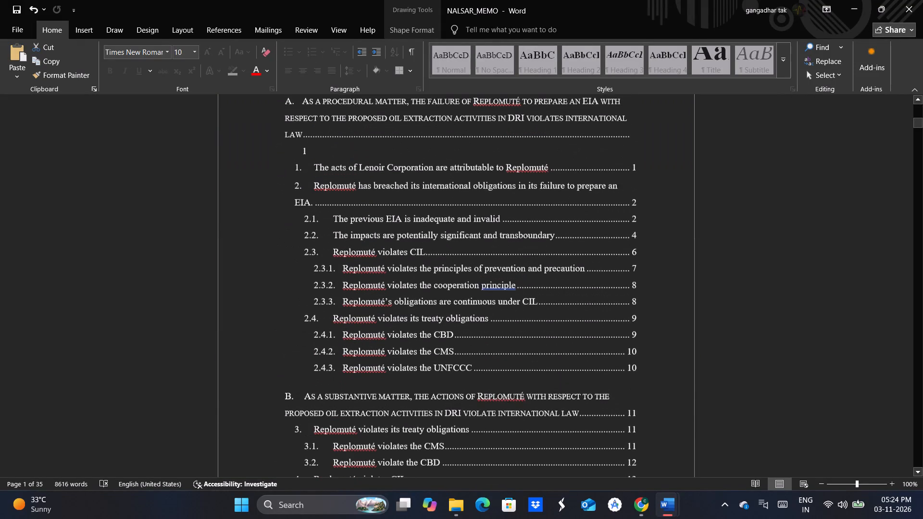
{"action": "scroll", "coordinate": [473, 269], "scroll_direction": "down", "scroll_amount": 1}
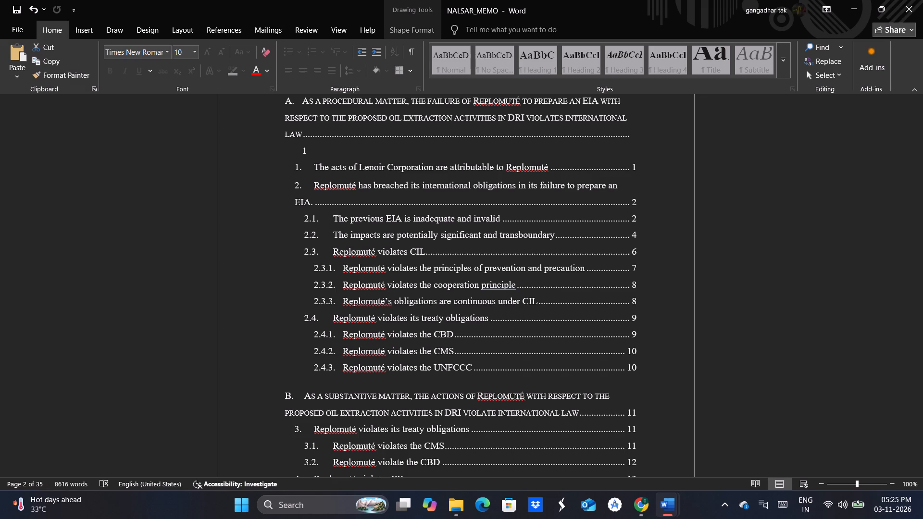
{"action": "scroll", "coordinate": [473, 269], "scroll_direction": "down", "scroll_amount": 1}
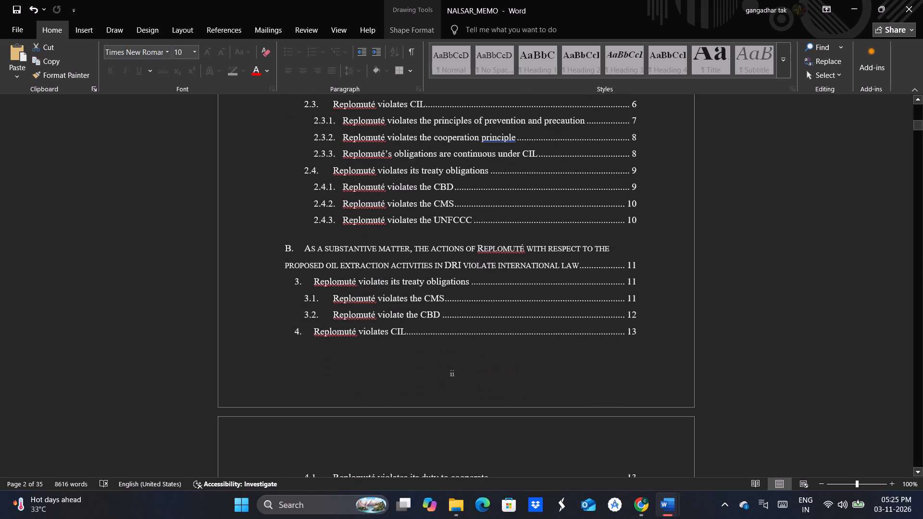
{"action": "scroll", "coordinate": [473, 269], "scroll_direction": "down", "scroll_amount": 1}
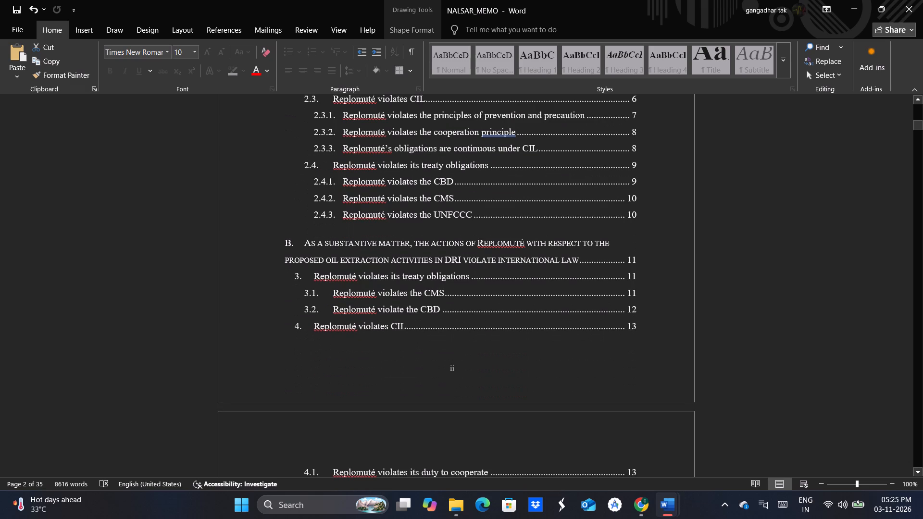
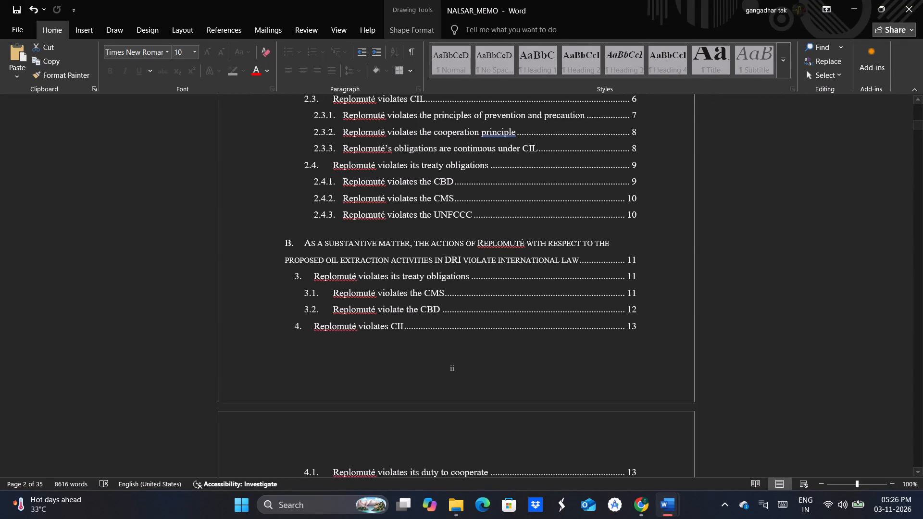
Examine the remaining table of contents entries under heading B, from section 3 through the coercion headings in section 5.
{"action": "scroll", "coordinate": [556, 234], "scroll_direction": "down", "scroll_amount": 2}
{"action": "scroll", "coordinate": [556, 234], "scroll_direction": "up", "scroll_amount": 1}
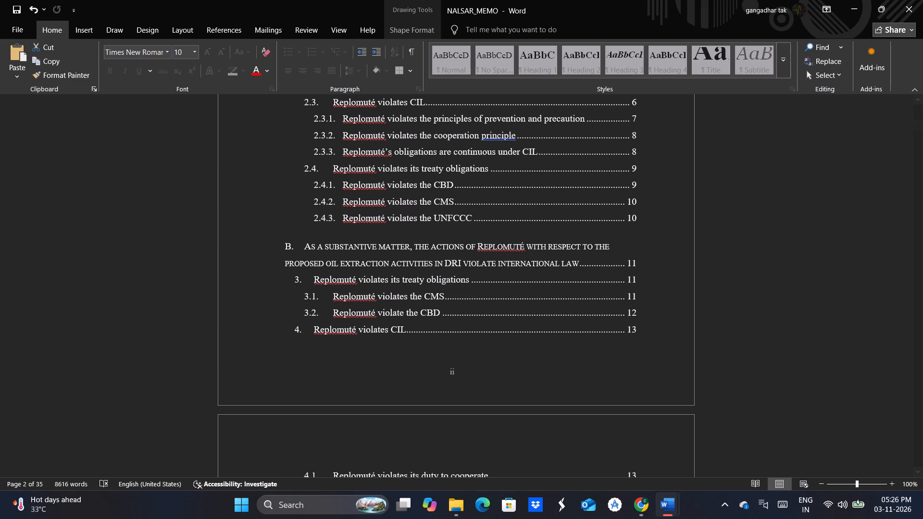
{"action": "scroll", "coordinate": [556, 234], "scroll_direction": "down", "scroll_amount": 1}
{"action": "scroll", "coordinate": [556, 234], "scroll_direction": "left", "scroll_amount": 1}
{"action": "scroll", "coordinate": [556, 234], "scroll_direction": "down", "scroll_amount": 1}
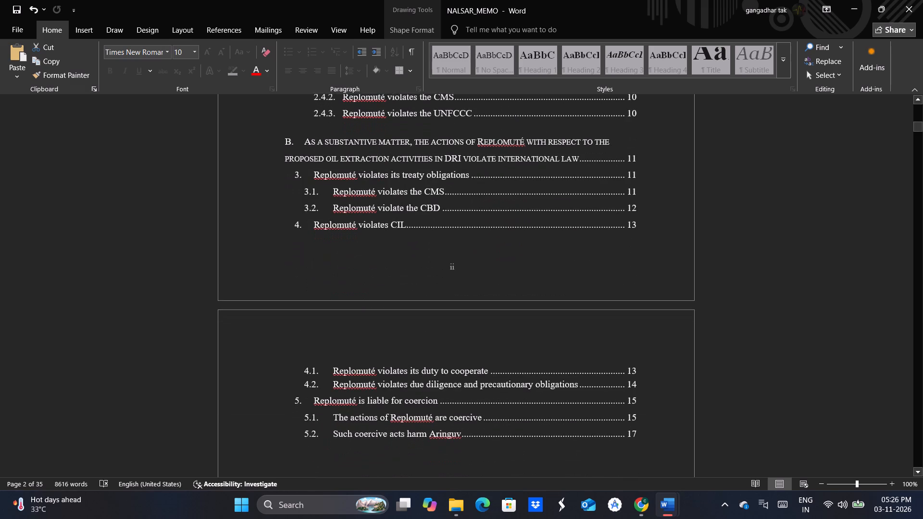
{"action": "scroll", "coordinate": [556, 234], "scroll_direction": "down", "scroll_amount": 1}
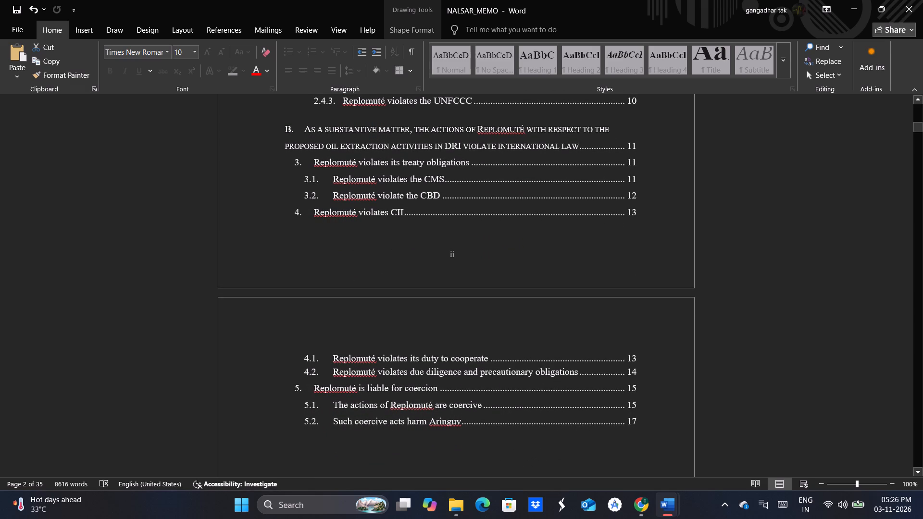
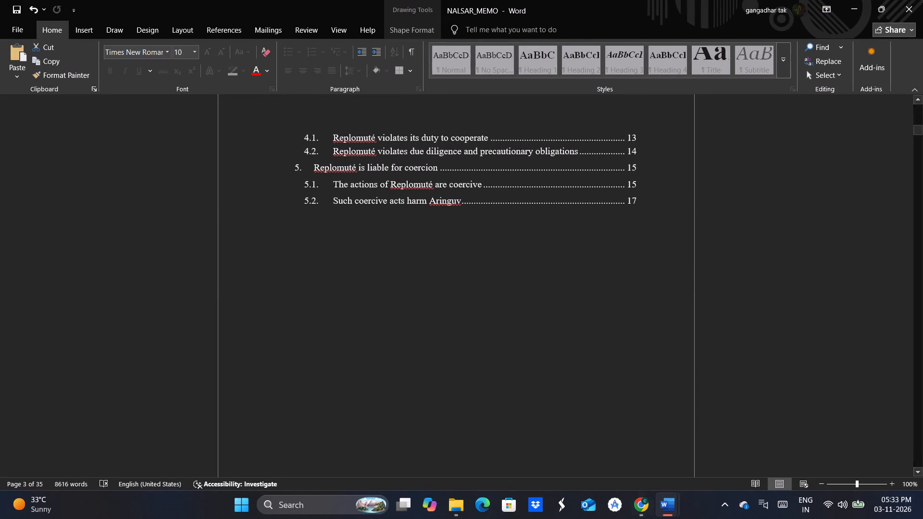
Switch to Chrome to consult the reference memorial 2344a.pdf.
{"action": "left_click", "coordinate": [636, 505]}
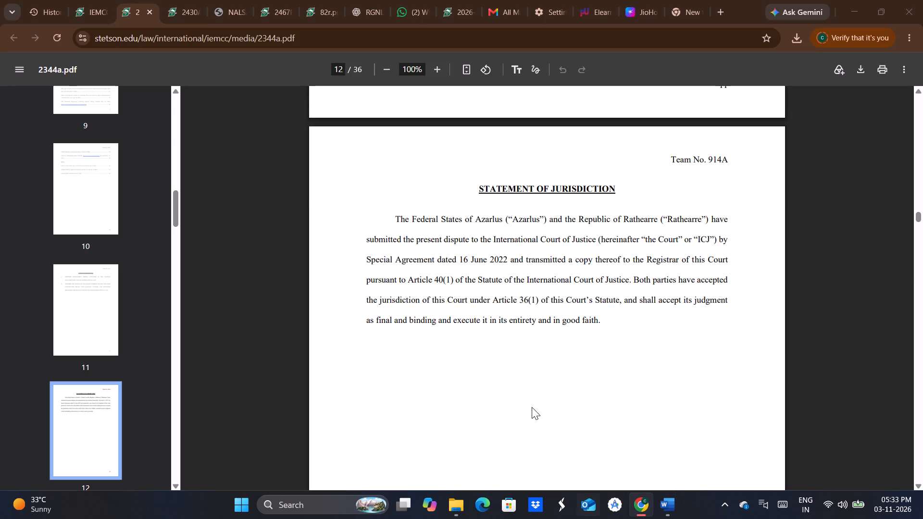
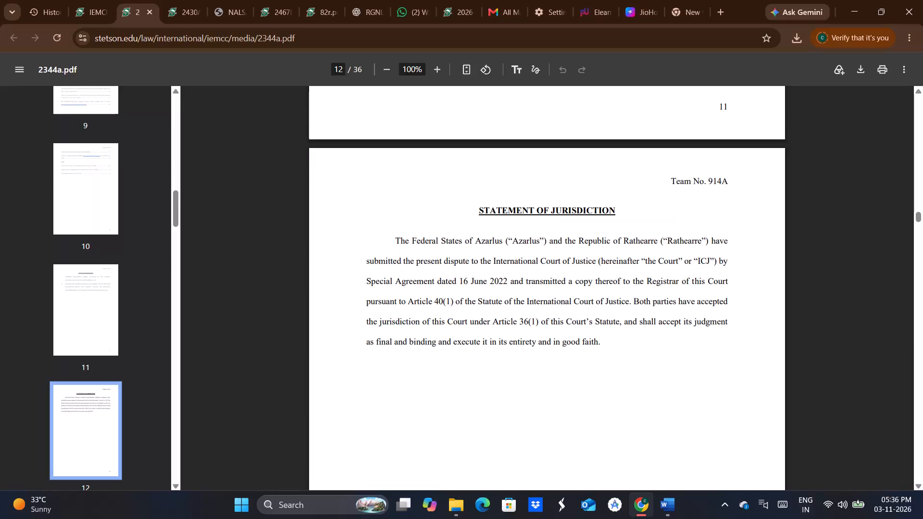
Examine the Statement of Jurisdiction page of the reference memorial, checking its heading, team number header and paragraph formatting.
{"action": "scroll", "coordinate": [449, 313], "scroll_direction": "down", "scroll_amount": 1}
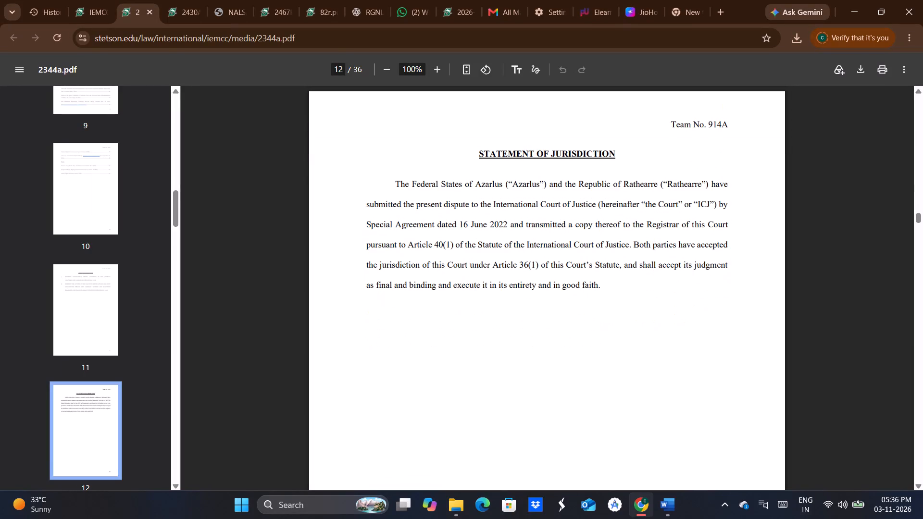
{"action": "scroll", "coordinate": [449, 313], "scroll_direction": "down", "scroll_amount": 1}
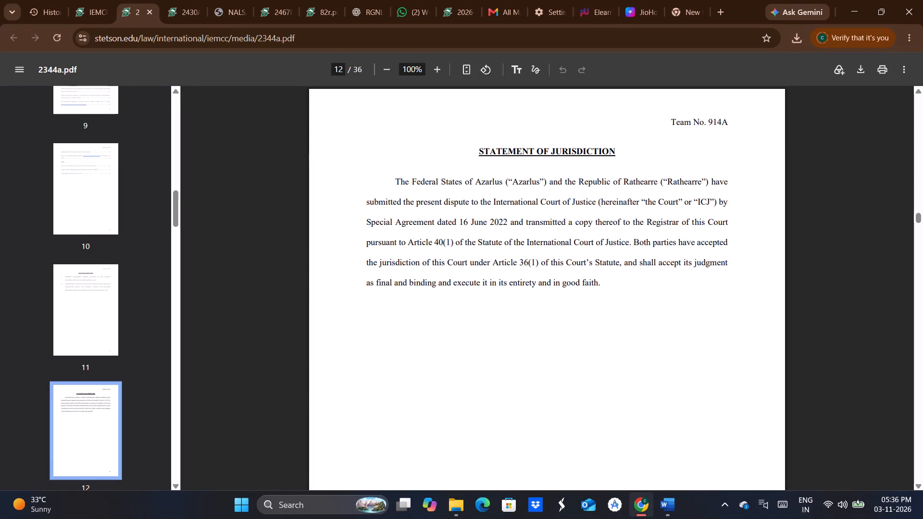
{"action": "scroll", "coordinate": [449, 313], "scroll_direction": "down", "scroll_amount": 1}
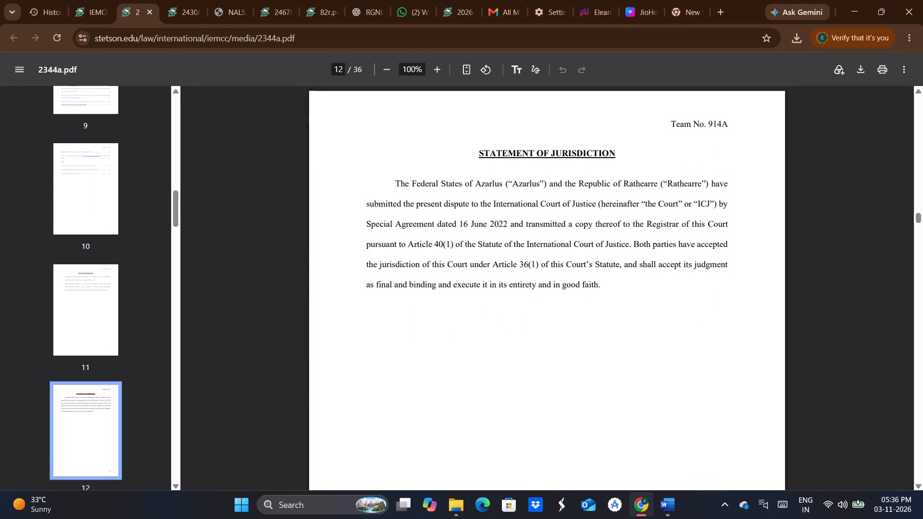
{"action": "scroll", "coordinate": [449, 313], "scroll_direction": "down", "scroll_amount": 3}
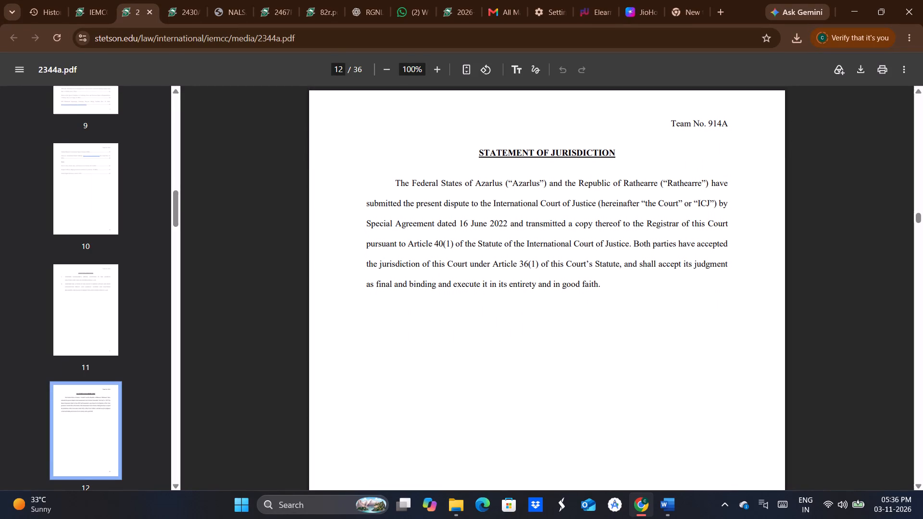
{"action": "scroll", "coordinate": [449, 313], "scroll_direction": "down", "scroll_amount": 2}
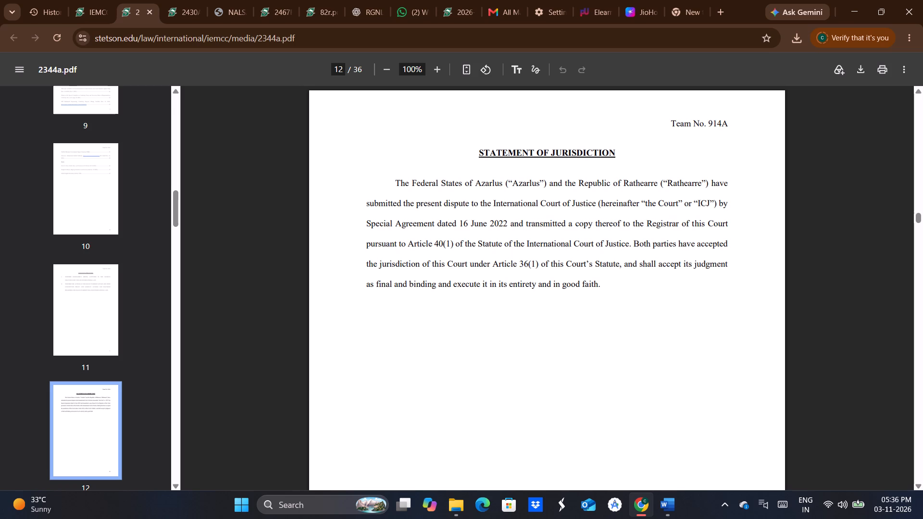
{"action": "scroll", "coordinate": [449, 313], "scroll_direction": "down", "scroll_amount": 13}
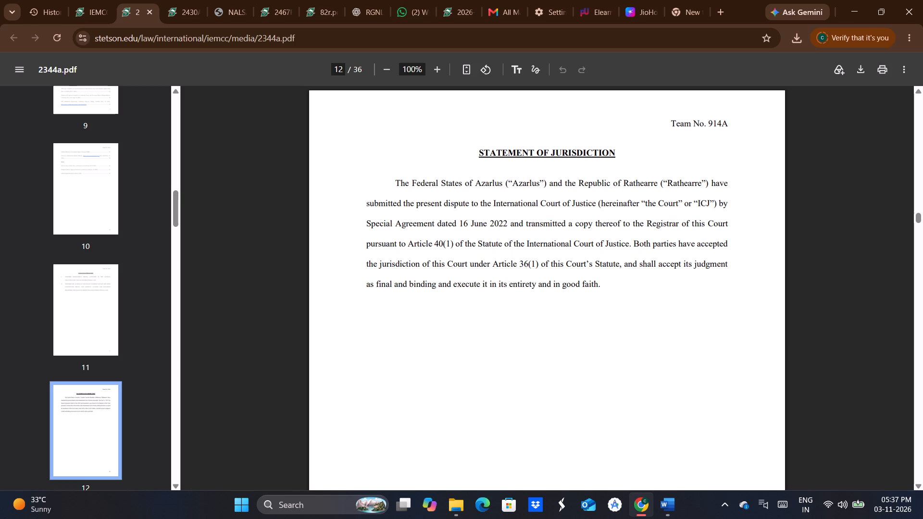
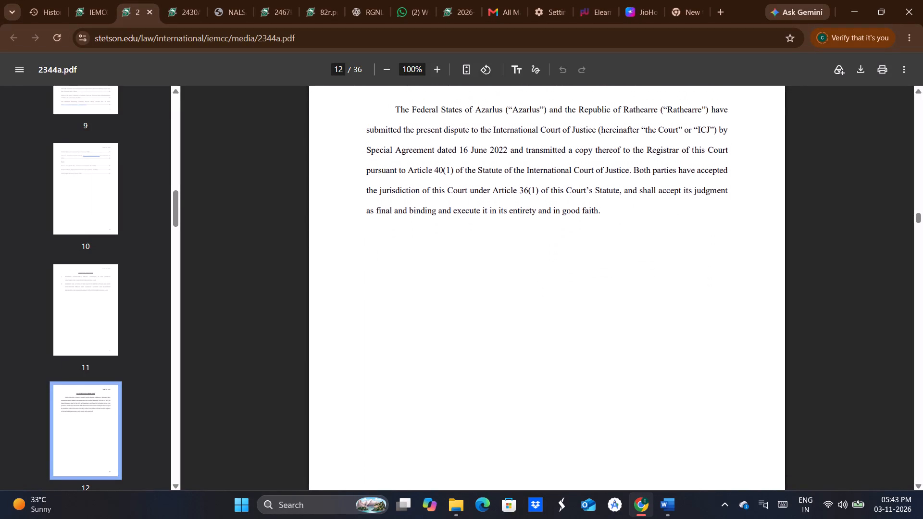
Examine the Statement of Facts section of the reference memorial, checking its heading, team number header and paragraph layout.
{"action": "scroll", "coordinate": [628, 239], "scroll_direction": "down", "scroll_amount": 7}
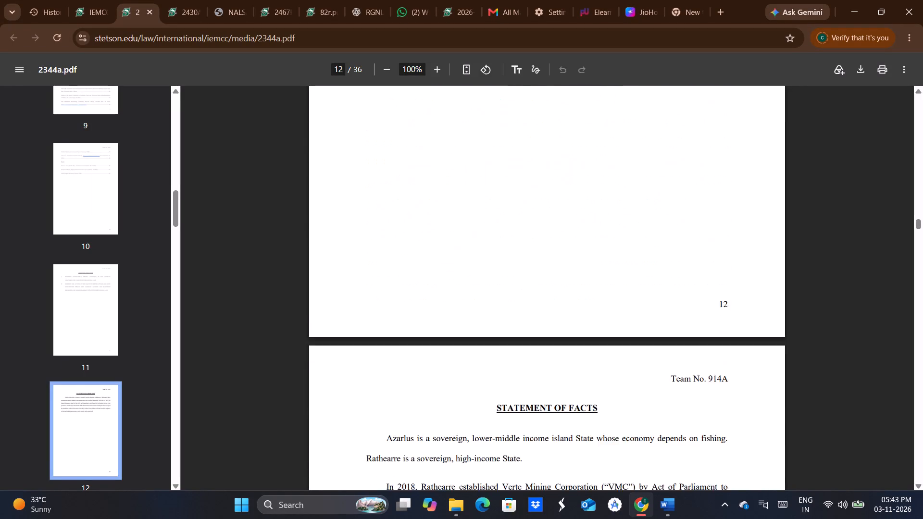
{"action": "scroll", "coordinate": [628, 239], "scroll_direction": "down", "scroll_amount": 5}
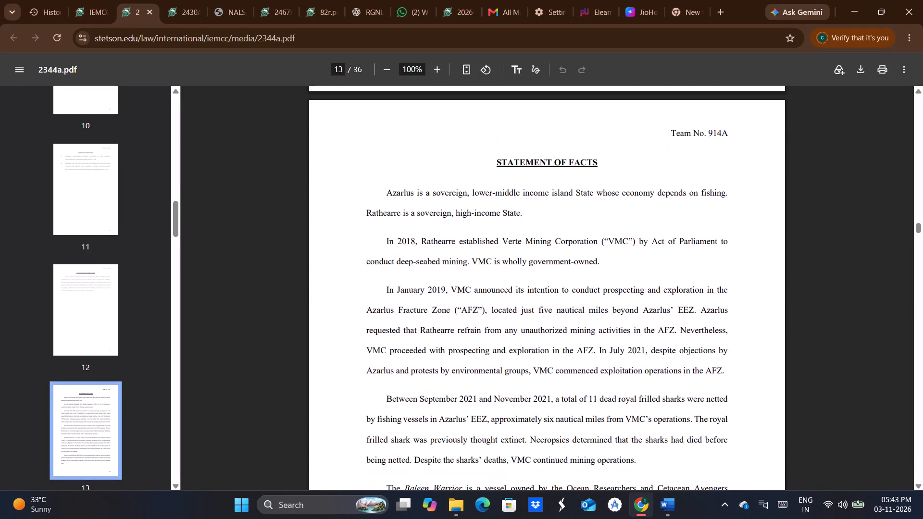
{"action": "scroll", "coordinate": [628, 239], "scroll_direction": "down", "scroll_amount": 2}
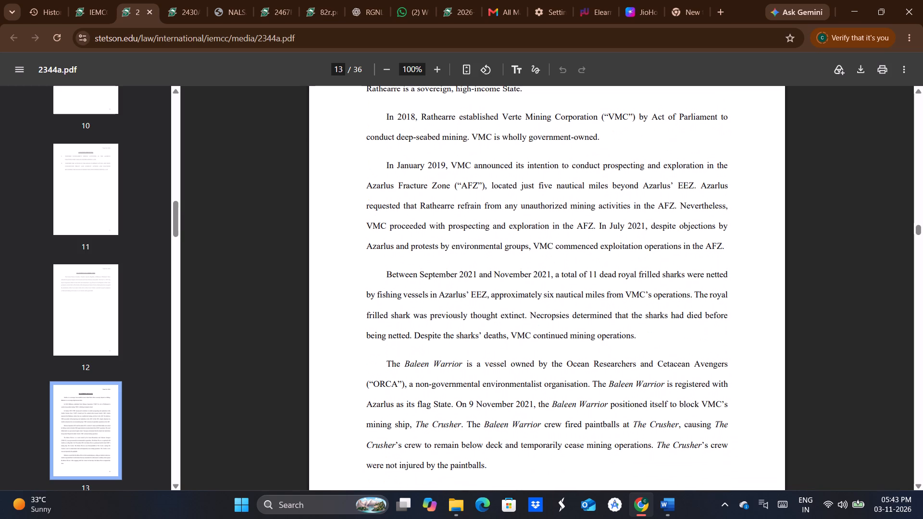
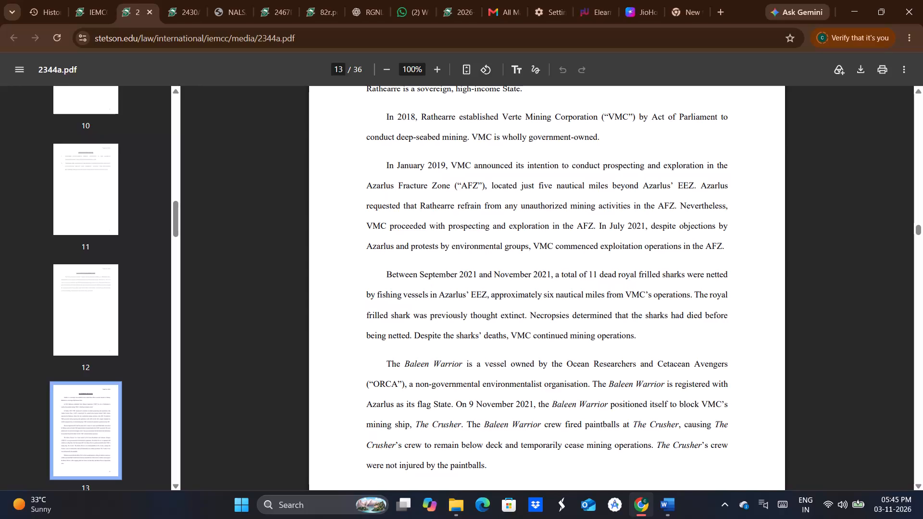
Switch to the NALSAR_MEMO document in Word and examine its Table of Contents, checking the section entries and argument heading levels.
{"action": "double_click", "coordinate": [481, 361]}
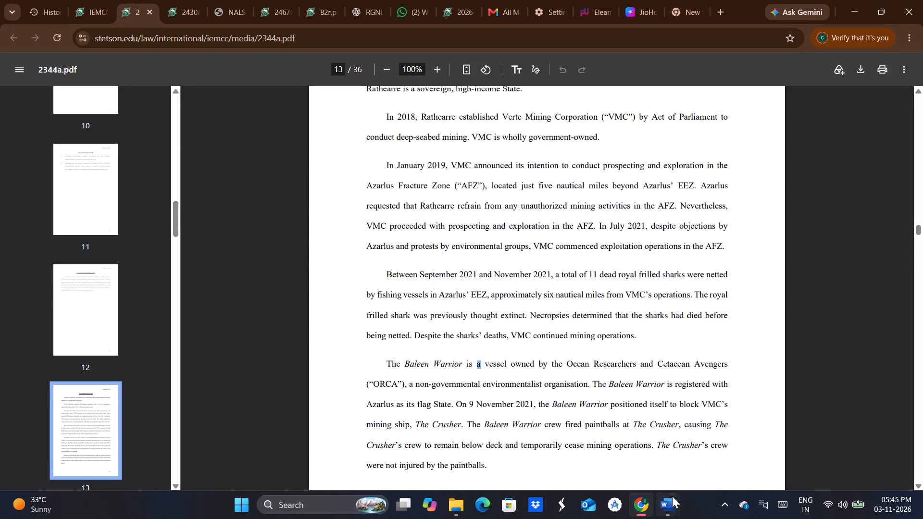
{"action": "left_click", "coordinate": [699, 451]}
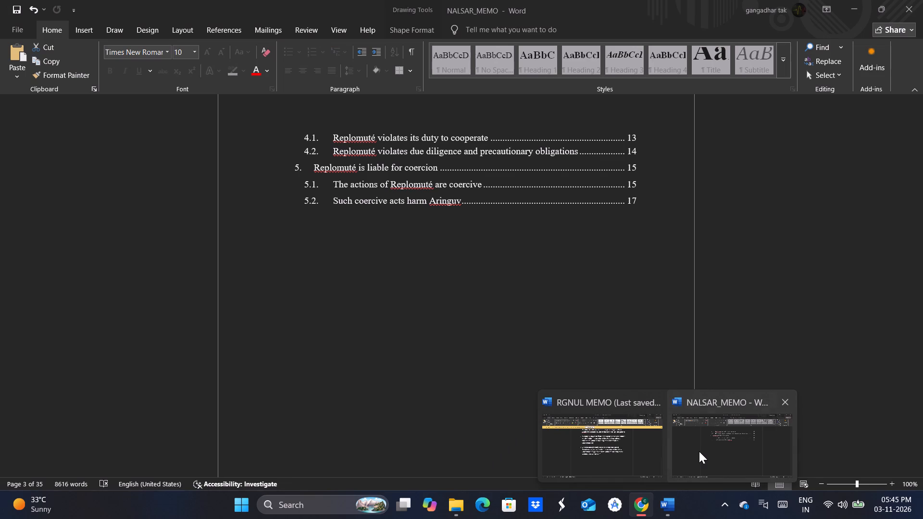
{"action": "scroll", "coordinate": [537, 301], "scroll_direction": "up", "scroll_amount": 7}
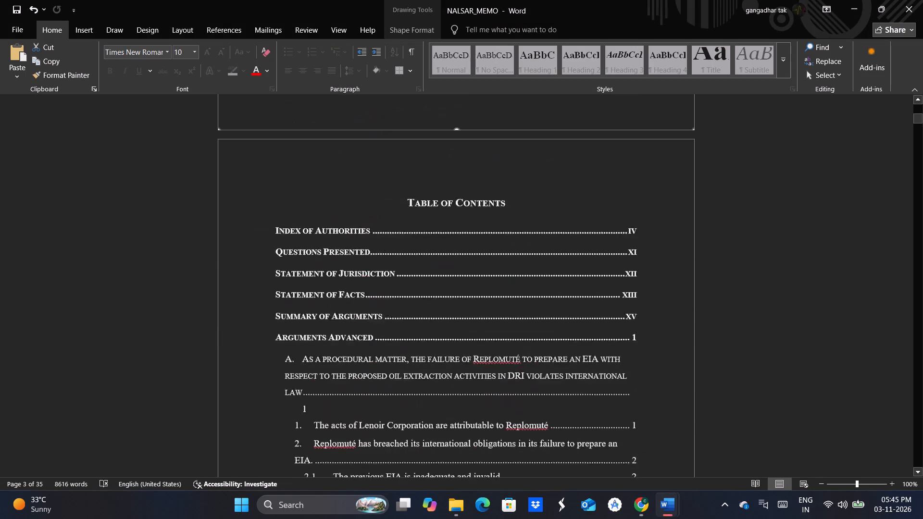
{"action": "scroll", "coordinate": [537, 301], "scroll_direction": "up", "scroll_amount": 4}
{"action": "scroll", "coordinate": [537, 301], "scroll_direction": "down", "scroll_amount": 3}
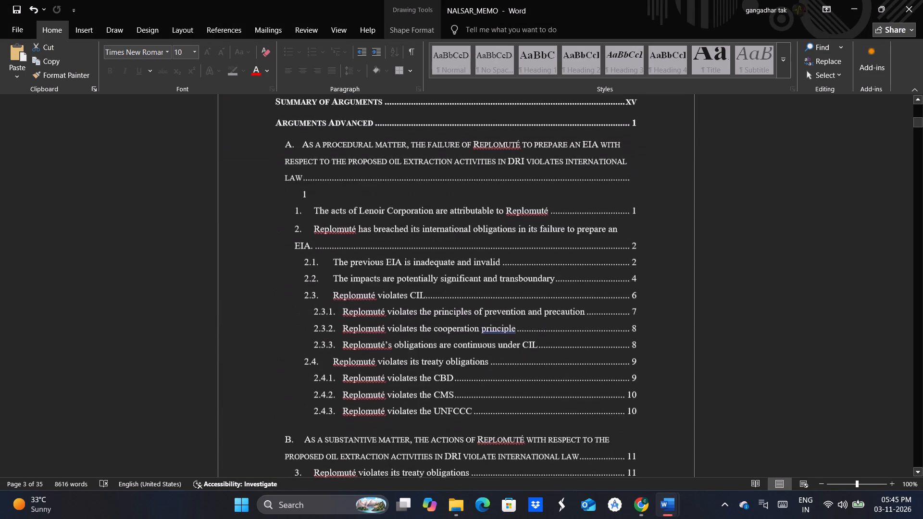
{"action": "scroll", "coordinate": [537, 301], "scroll_direction": "down", "scroll_amount": 1}
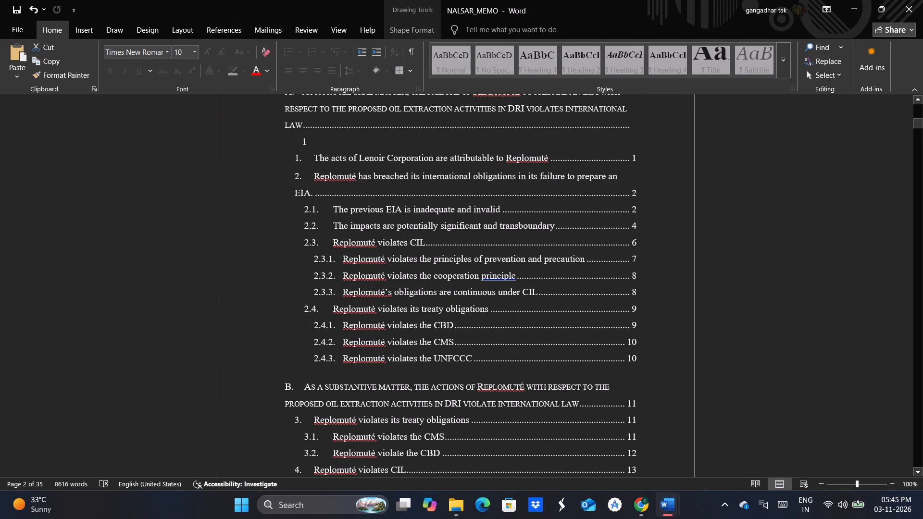
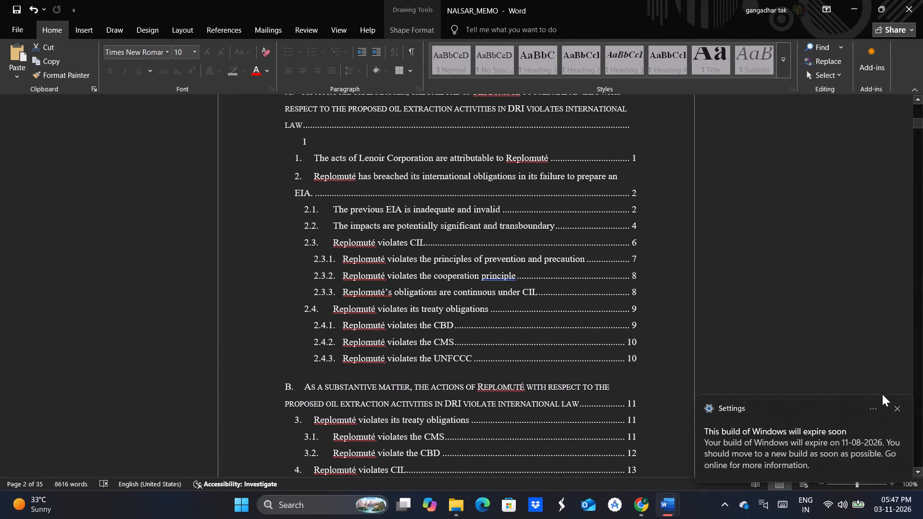
Dismiss the Windows build expiry notification covering the document.
{"action": "left_click", "coordinate": [897, 407]}
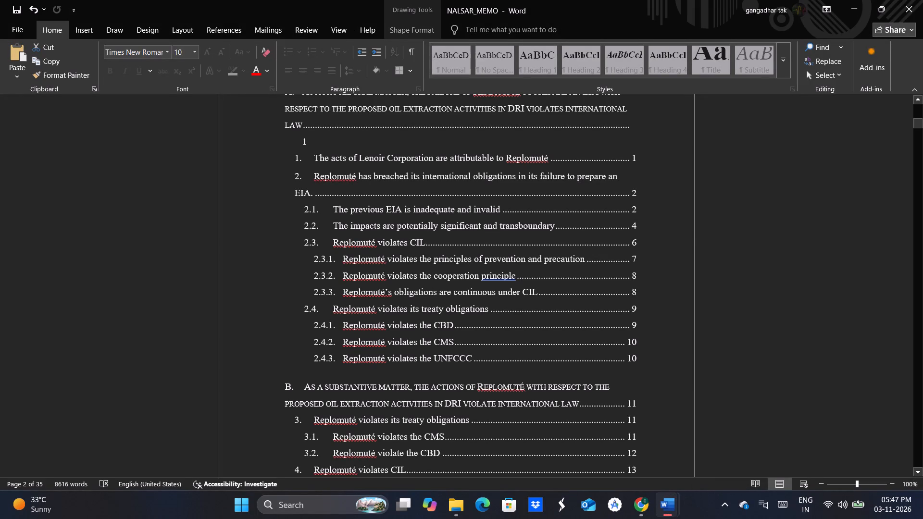
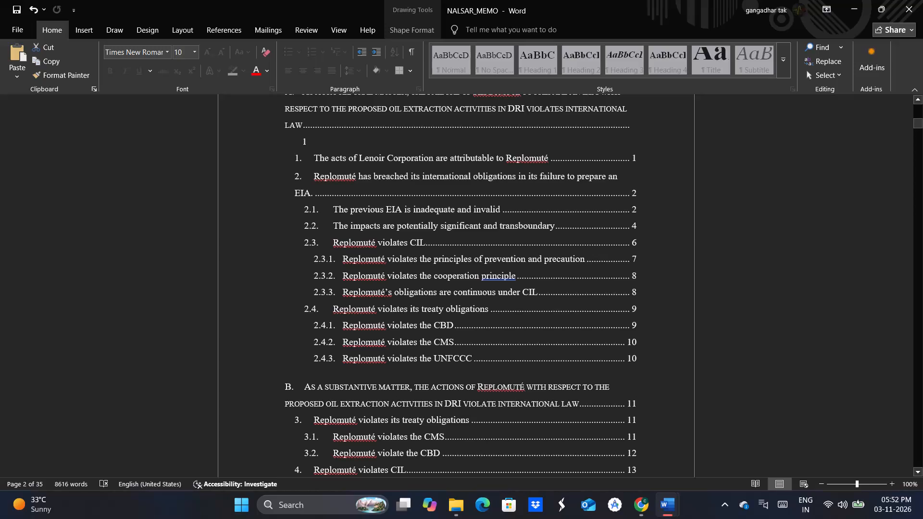
Review the layout of the Table of Contents pages and the book entries in the Index of Authorities in NALSAR_MEMO.
{"action": "left_click", "coordinate": [790, 267]}
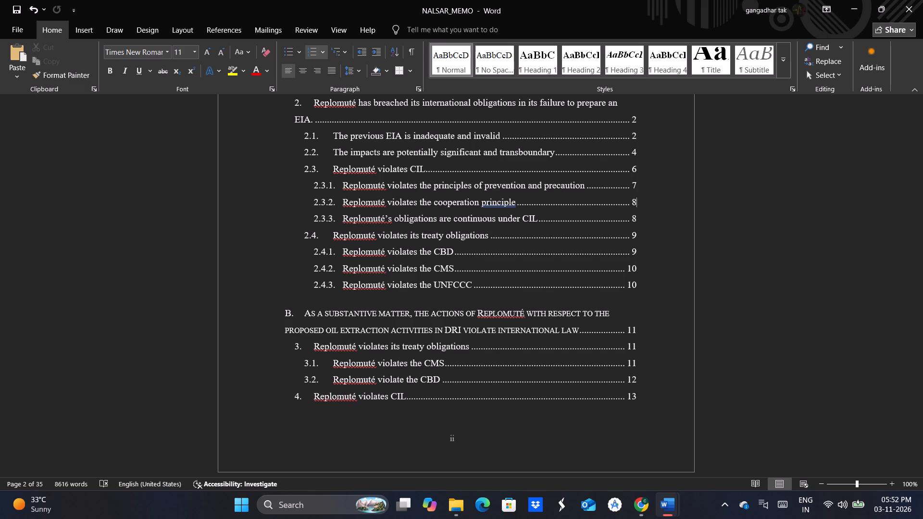
{"action": "scroll", "coordinate": [790, 267], "scroll_direction": "up", "scroll_amount": 2}
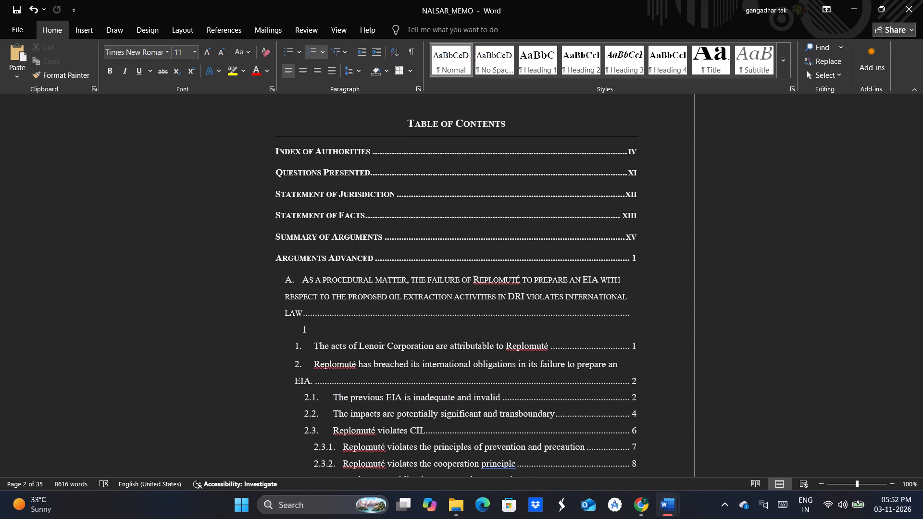
{"action": "scroll", "coordinate": [790, 267], "scroll_direction": "up", "scroll_amount": 1}
{"action": "scroll", "coordinate": [790, 267], "scroll_direction": "down", "scroll_amount": 1}
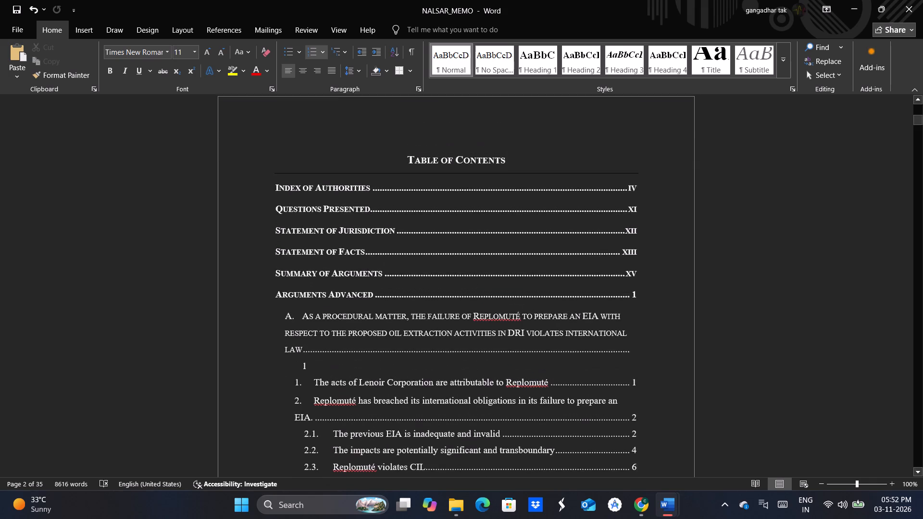
{"action": "scroll", "coordinate": [790, 267], "scroll_direction": "down", "scroll_amount": 4}
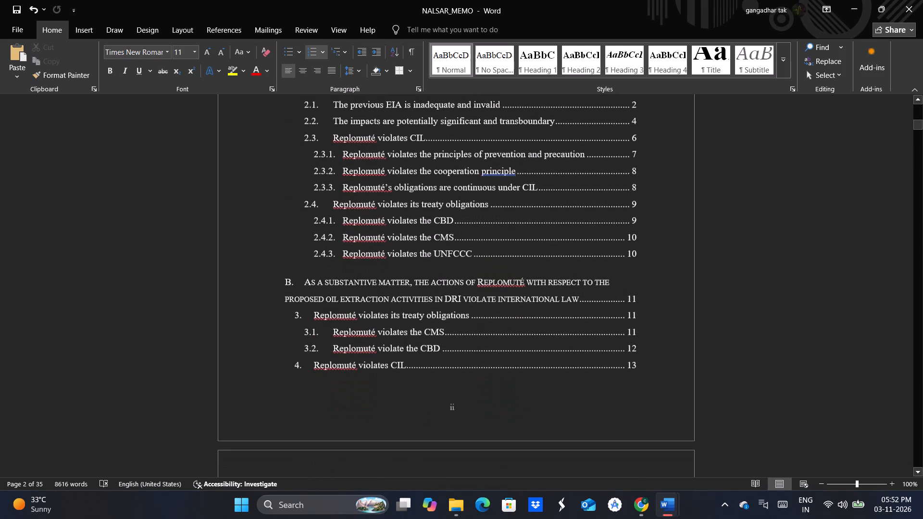
{"action": "scroll", "coordinate": [790, 267], "scroll_direction": "down", "scroll_amount": 3}
{"action": "scroll", "coordinate": [790, 267], "scroll_direction": "up", "scroll_amount": 1}
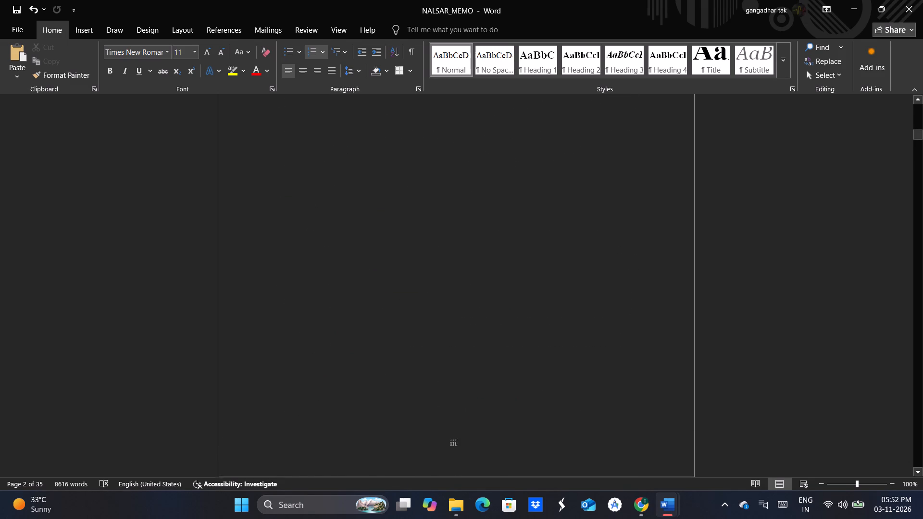
{"action": "scroll", "coordinate": [790, 267], "scroll_direction": "up", "scroll_amount": 9}
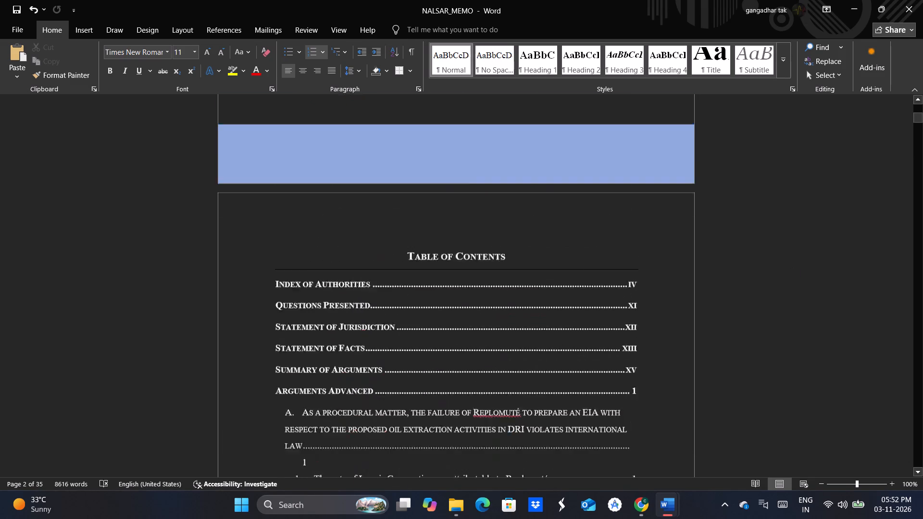
{"action": "scroll", "coordinate": [790, 267], "scroll_direction": "up", "scroll_amount": 3}
{"action": "scroll", "coordinate": [790, 267], "scroll_direction": "down", "scroll_amount": 9}
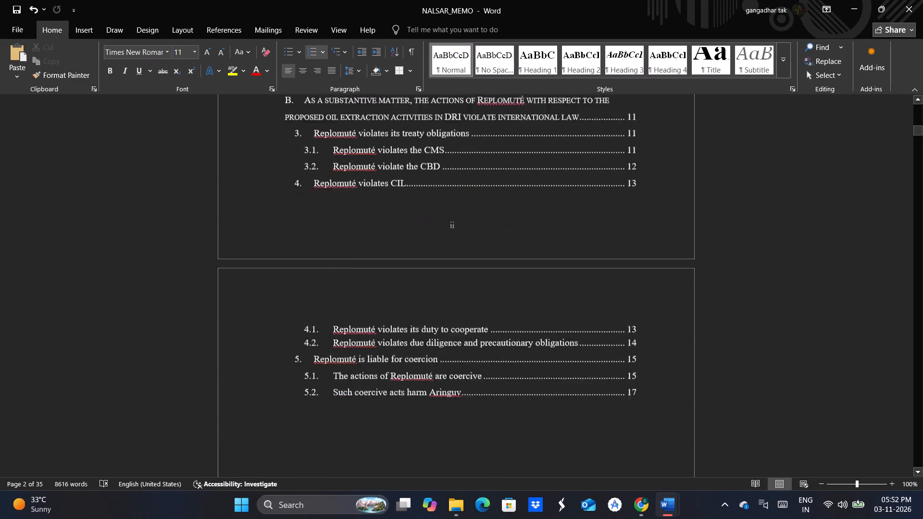
{"action": "scroll", "coordinate": [790, 267], "scroll_direction": "down", "scroll_amount": 5}
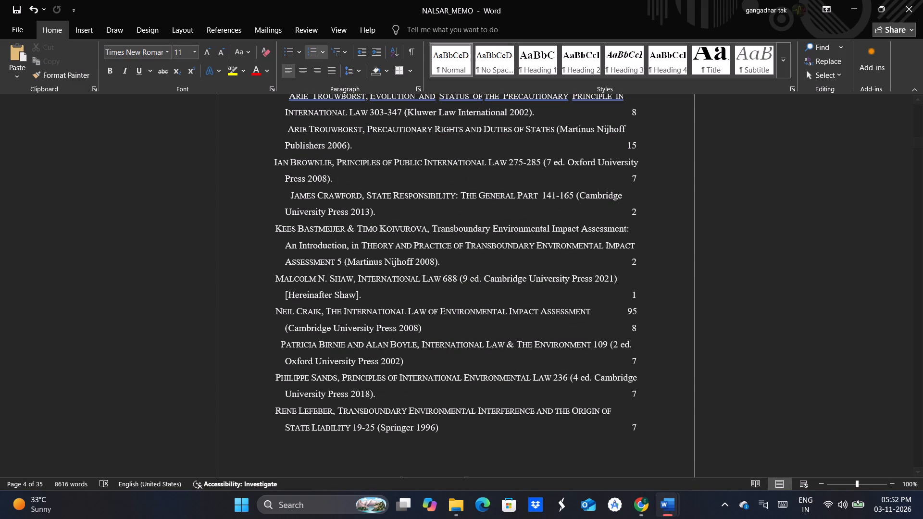
{"action": "left_click", "coordinate": [563, 257]}
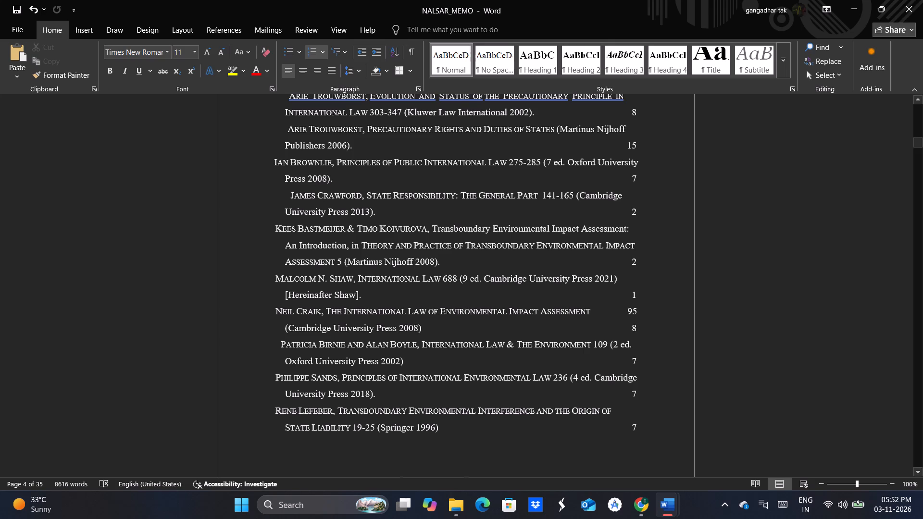
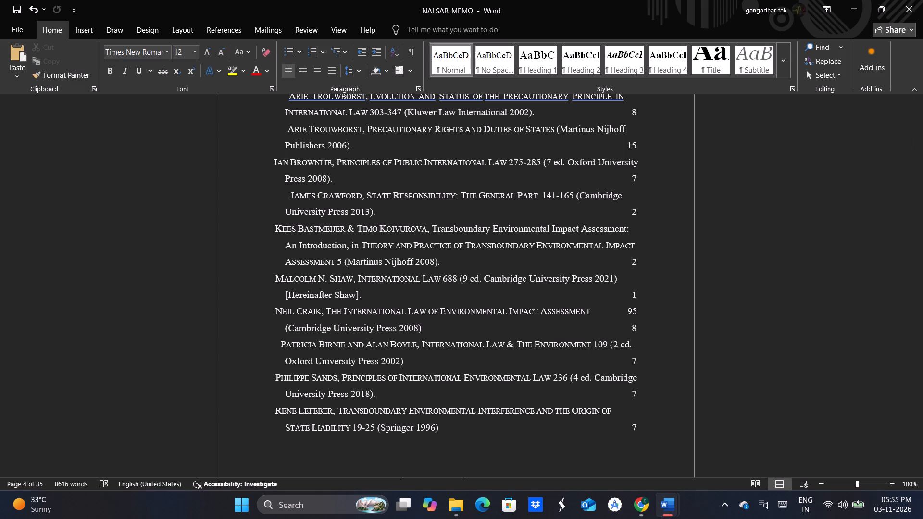
Review the NALSAR_MEMO front matter from the Table of Contents through the Index of Authorities and abbreviations table to the questions presented.
{"action": "scroll", "coordinate": [558, 241], "scroll_direction": "up", "scroll_amount": 1}
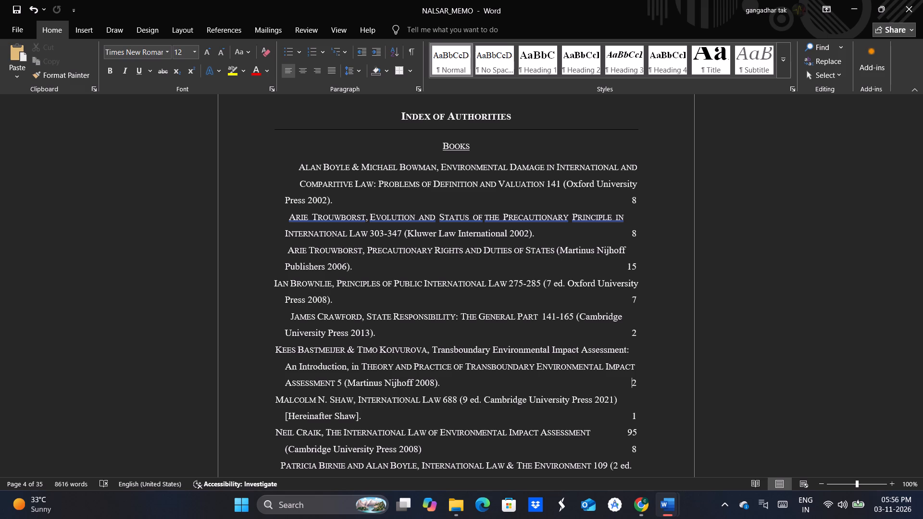
{"action": "scroll", "coordinate": [569, 228], "scroll_direction": "down", "scroll_amount": 2}
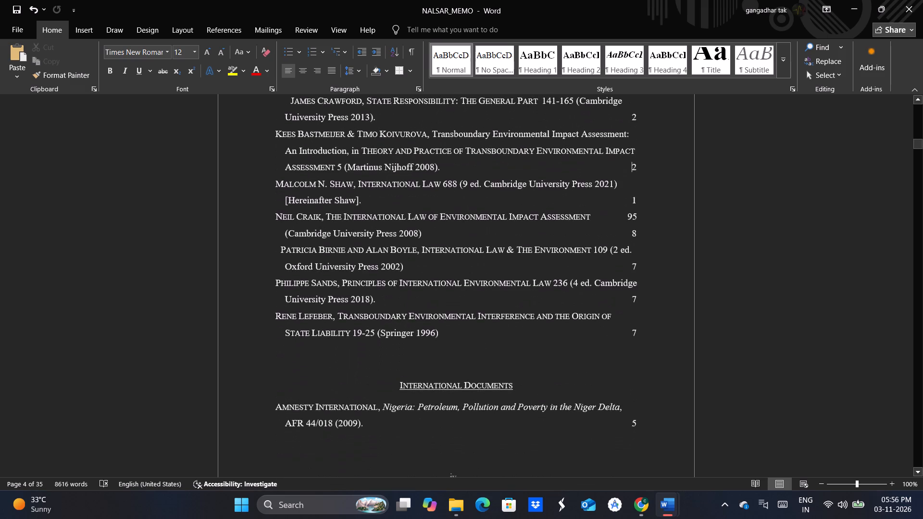
{"action": "scroll", "coordinate": [569, 228], "scroll_direction": "up", "scroll_amount": 1}
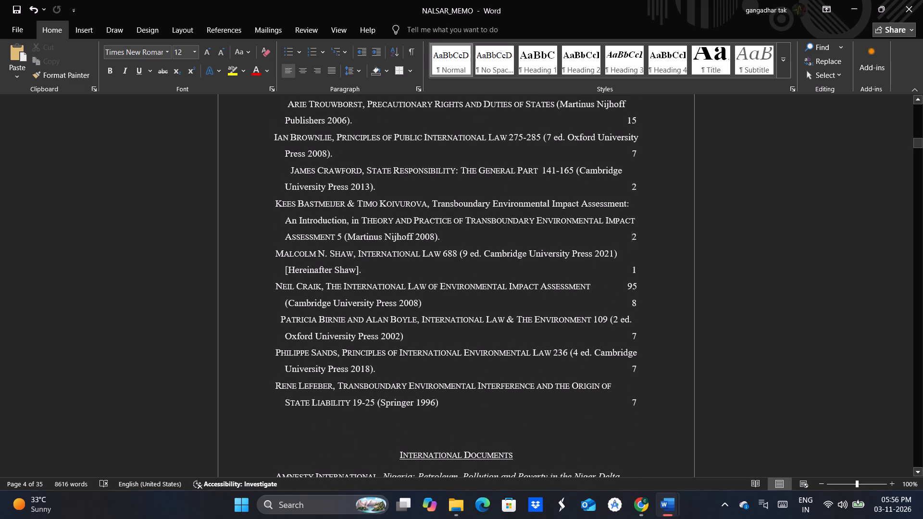
{"action": "scroll", "coordinate": [569, 228], "scroll_direction": "up", "scroll_amount": 8}
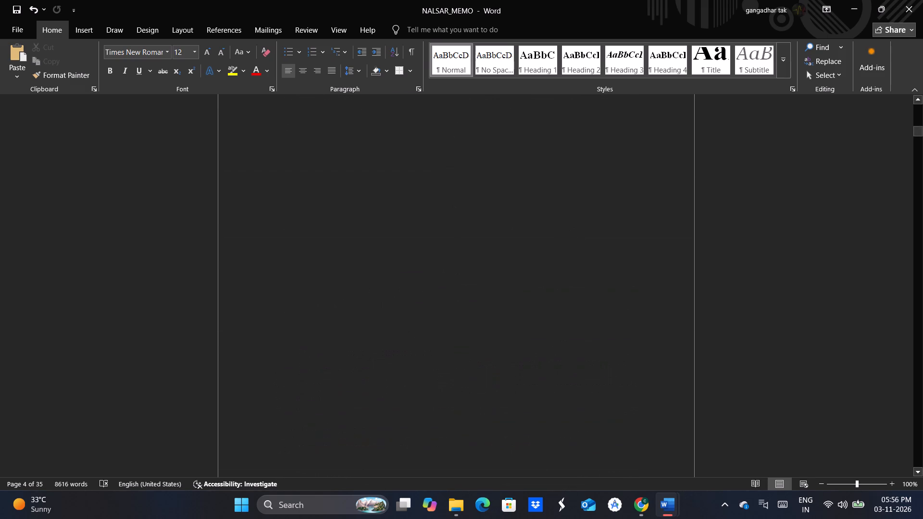
{"action": "scroll", "coordinate": [569, 228], "scroll_direction": "up", "scroll_amount": 4}
{"action": "scroll", "coordinate": [569, 228], "scroll_direction": "down", "scroll_amount": 1}
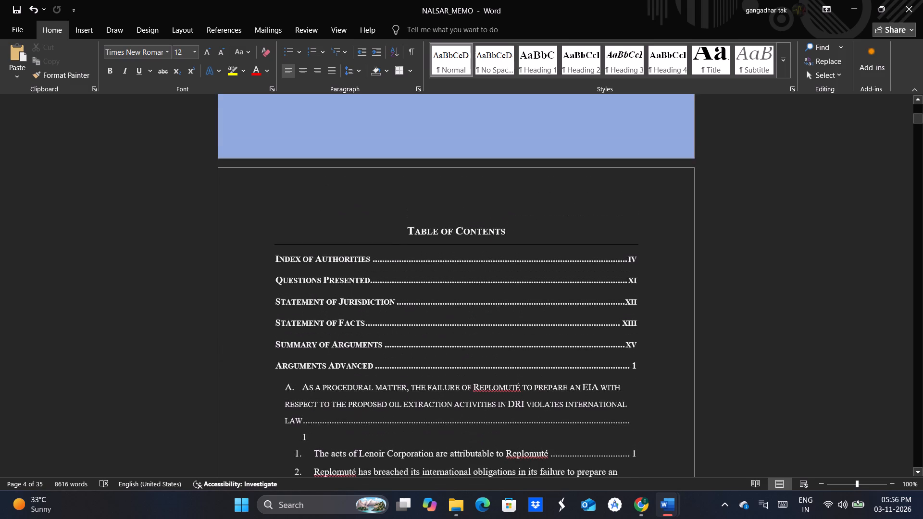
{"action": "scroll", "coordinate": [569, 228], "scroll_direction": "down", "scroll_amount": 10}
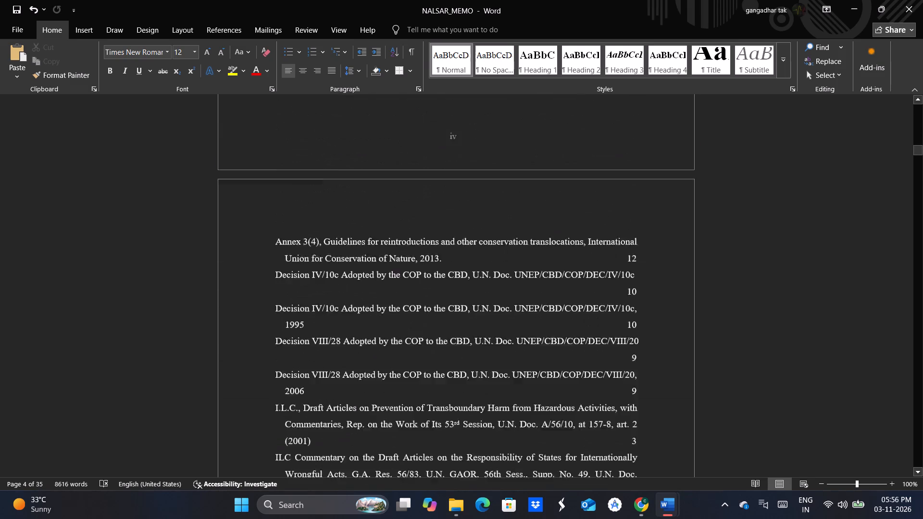
{"action": "scroll", "coordinate": [569, 228], "scroll_direction": "down", "scroll_amount": 13}
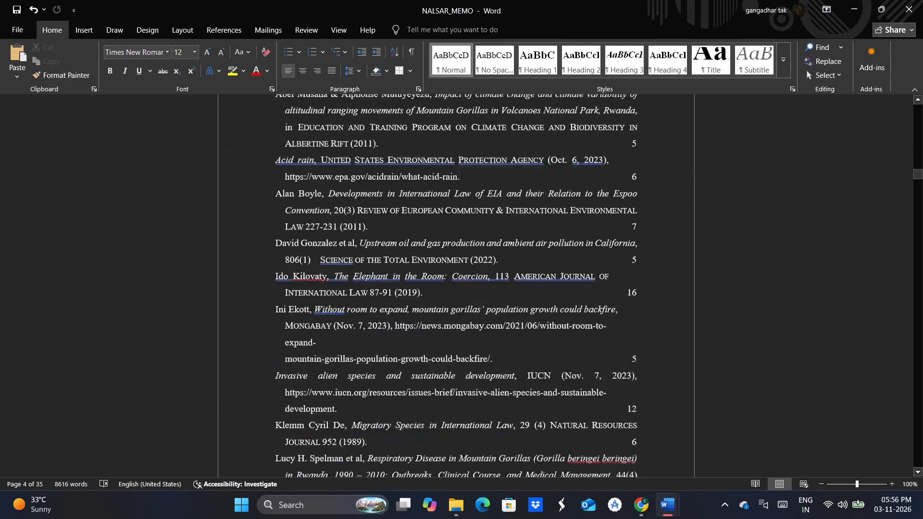
{"action": "scroll", "coordinate": [569, 228], "scroll_direction": "down", "scroll_amount": 8}
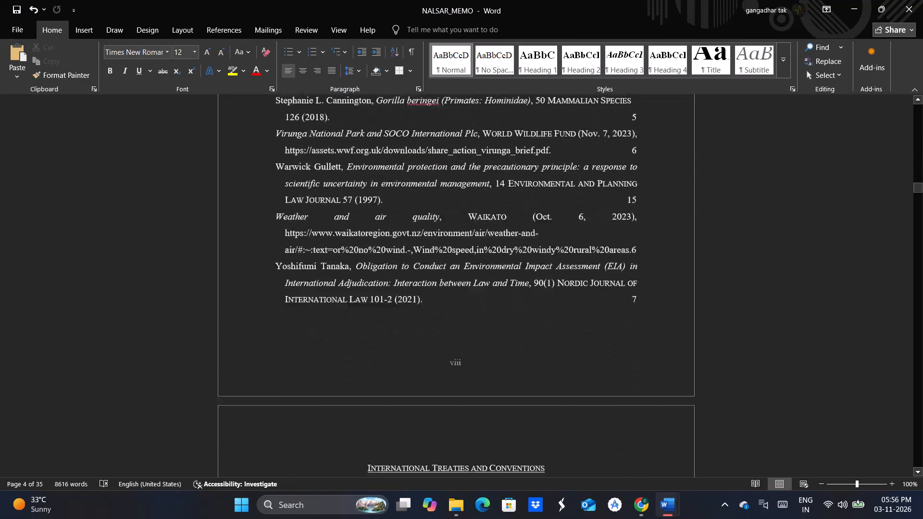
{"action": "scroll", "coordinate": [569, 228], "scroll_direction": "down", "scroll_amount": 8}
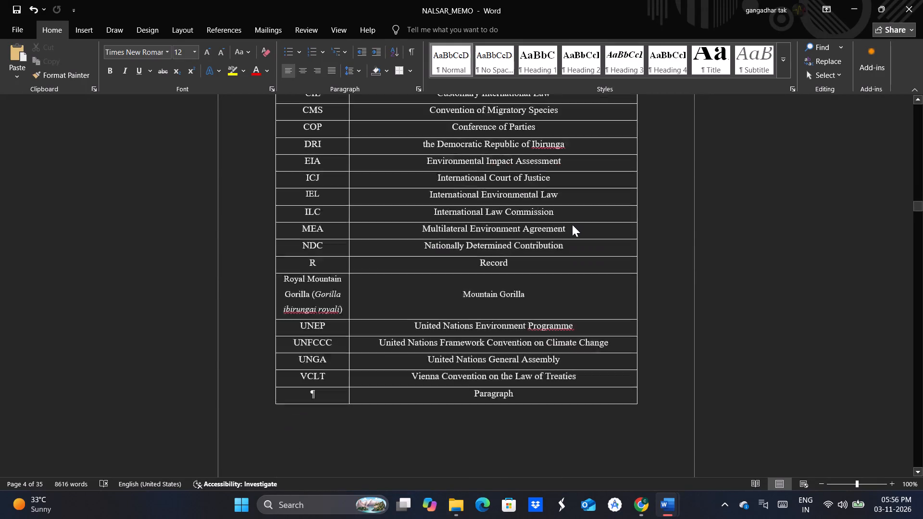
{"action": "scroll", "coordinate": [572, 224], "scroll_direction": "down", "scroll_amount": 6}
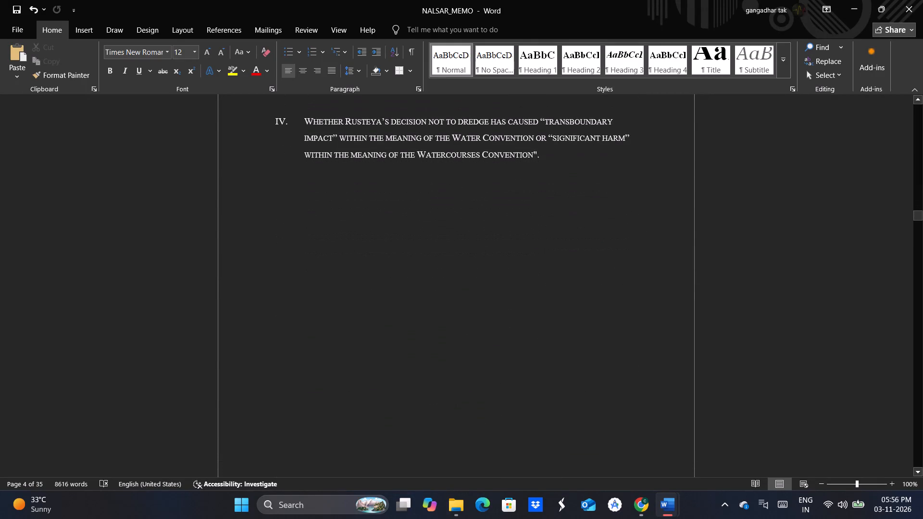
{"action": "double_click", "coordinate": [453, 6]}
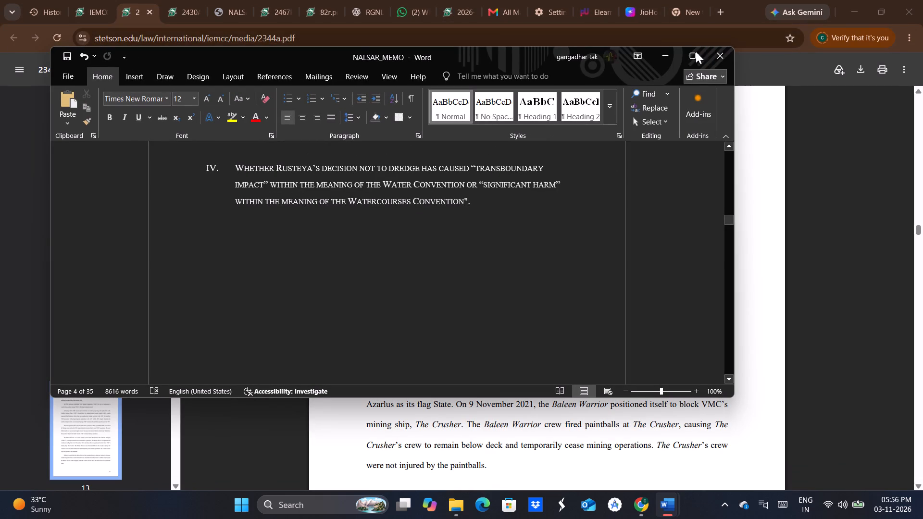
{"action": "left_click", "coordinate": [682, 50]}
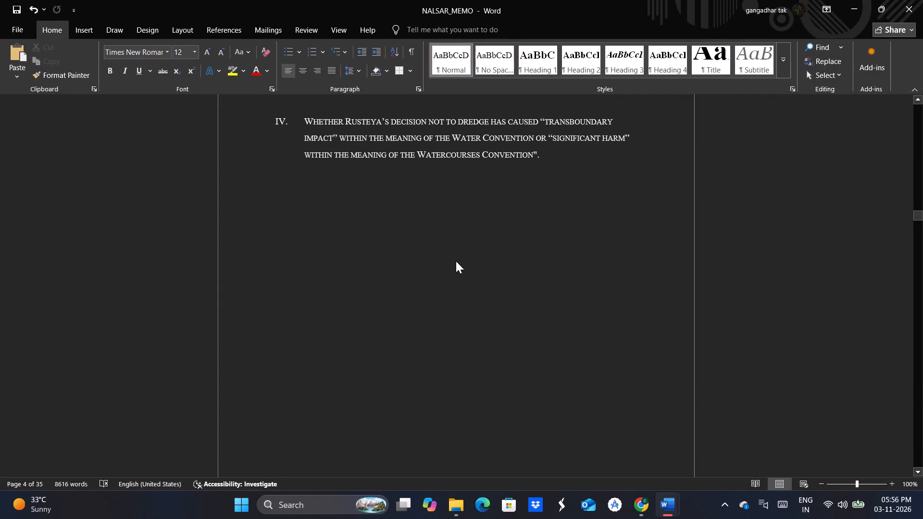
Switch to File Explorer and open the Downloads folder containing the NALSAR_MEMO Word document.
{"action": "left_click", "coordinate": [453, 506]}
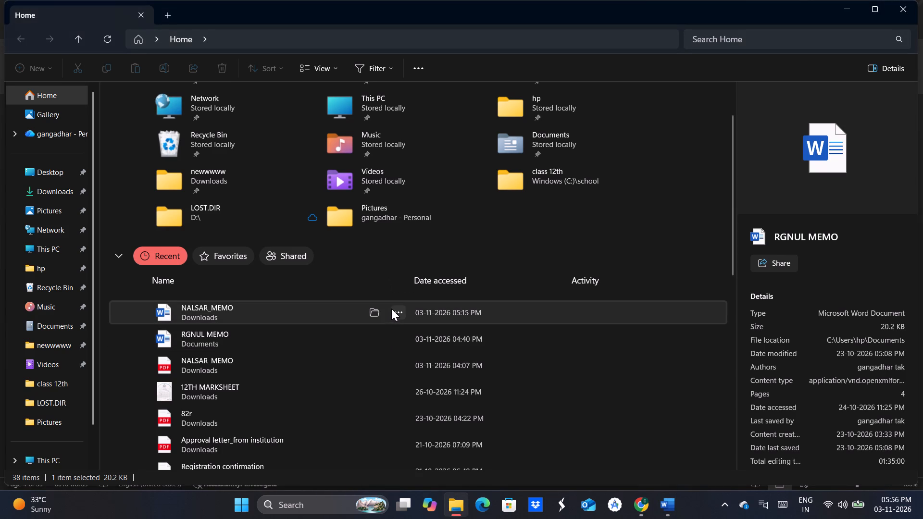
{"action": "left_click", "coordinate": [391, 309]}
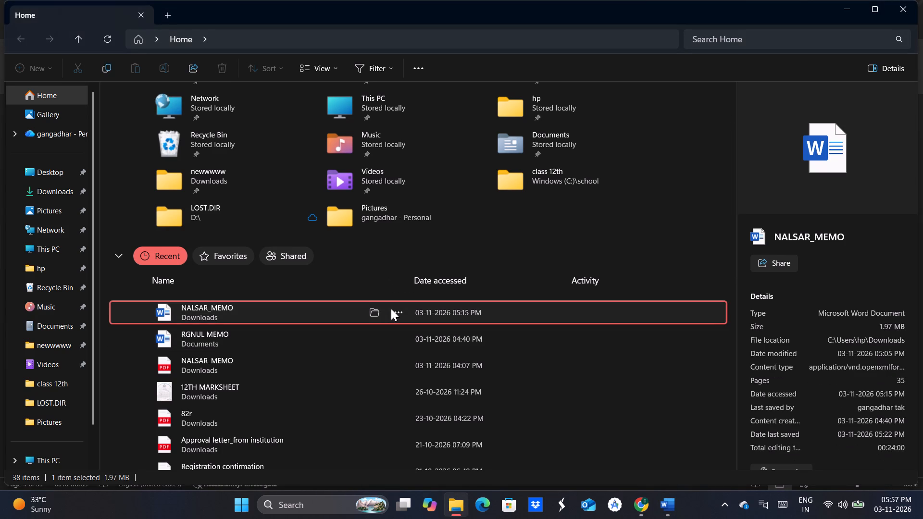
{"action": "left_click", "coordinate": [399, 309]}
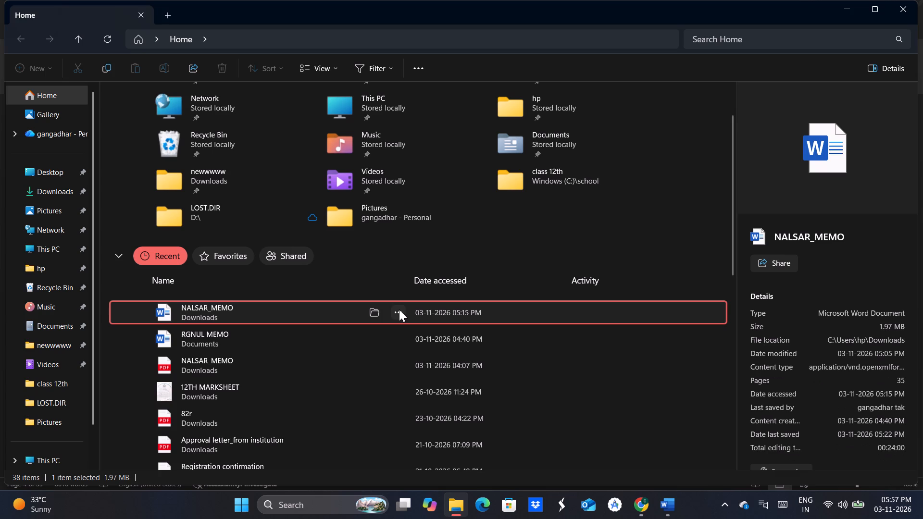
{"action": "left_click", "coordinate": [396, 314]}
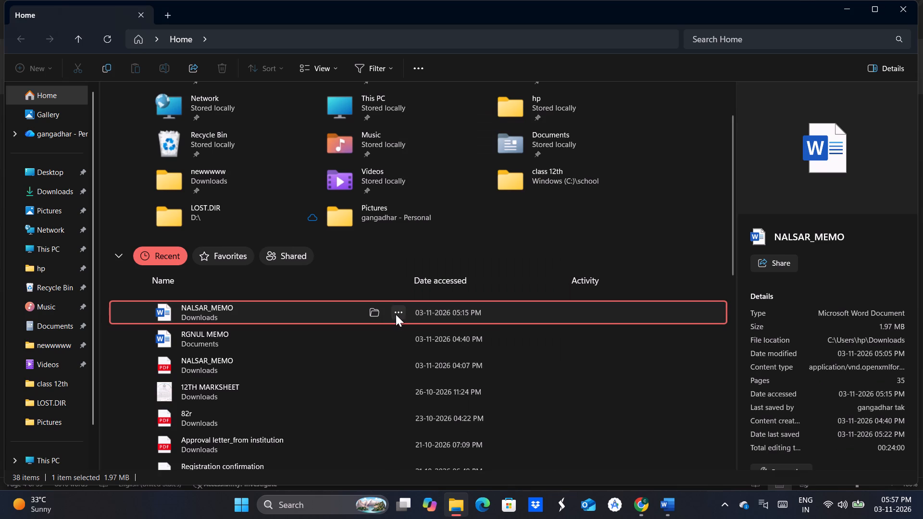
{"action": "left_click", "coordinate": [396, 314]}
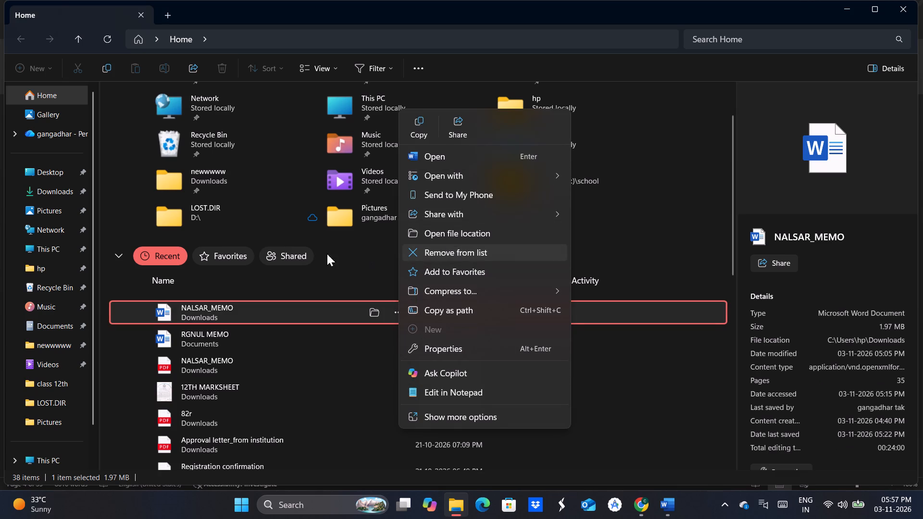
{"action": "left_click", "coordinate": [55, 177]}
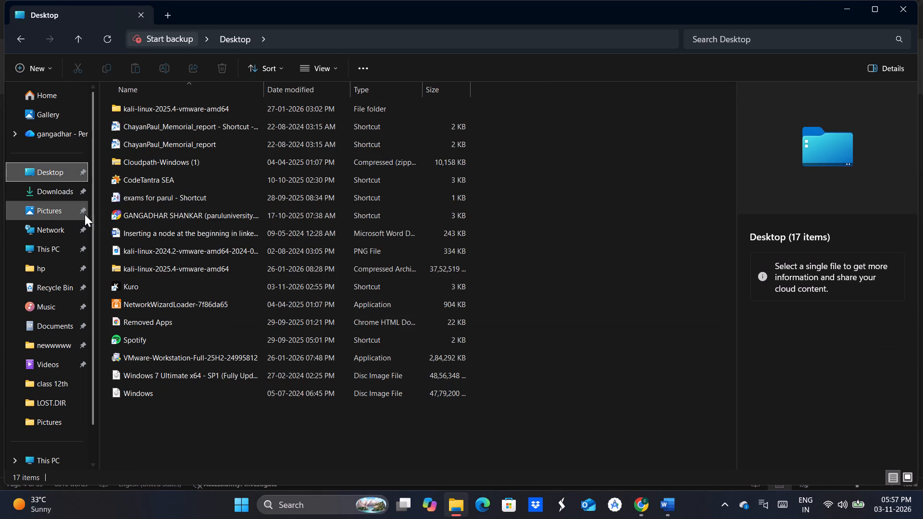
{"action": "left_click", "coordinate": [50, 196]}
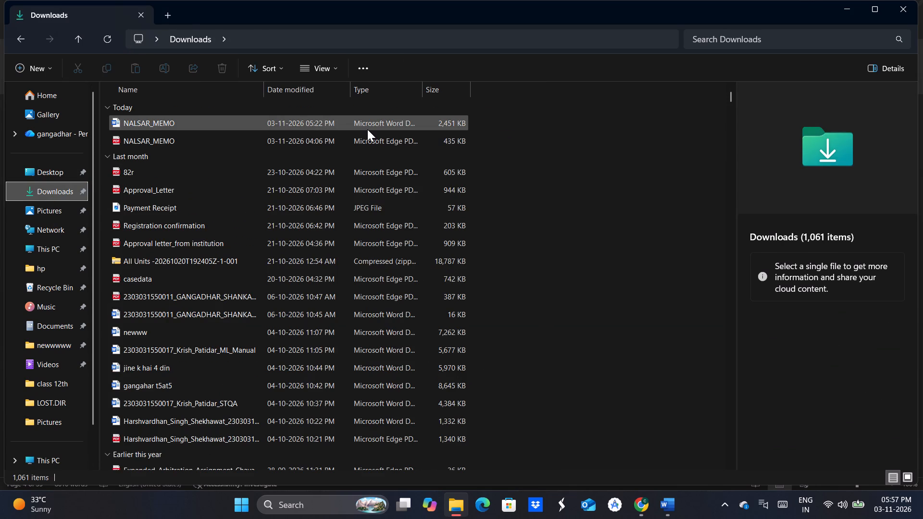
Rename the NALSAR_MEMO Word document in Downloads as "RG_ MOOT".
{"action": "left_click", "coordinate": [367, 129]}
{"action": "right_click", "coordinate": [367, 129]}
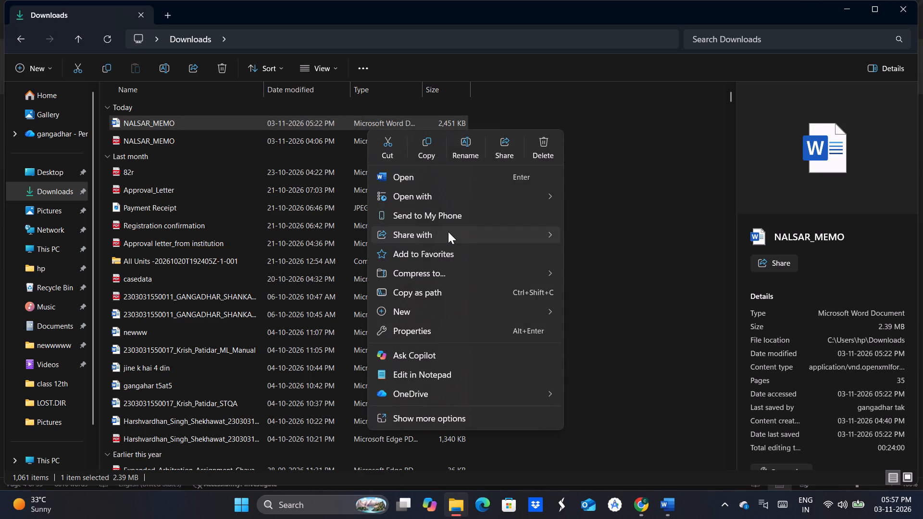
{"action": "left_click", "coordinate": [471, 143]}
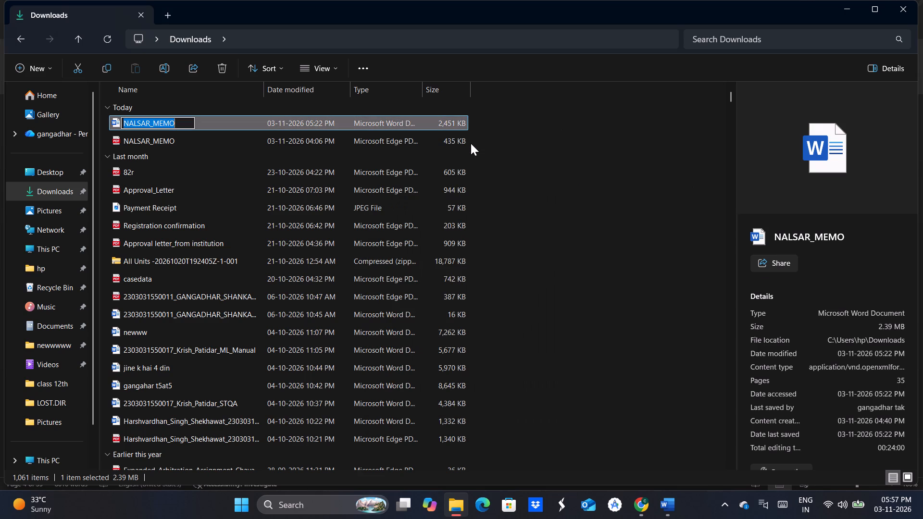
{"action": "key", "text": "r"}
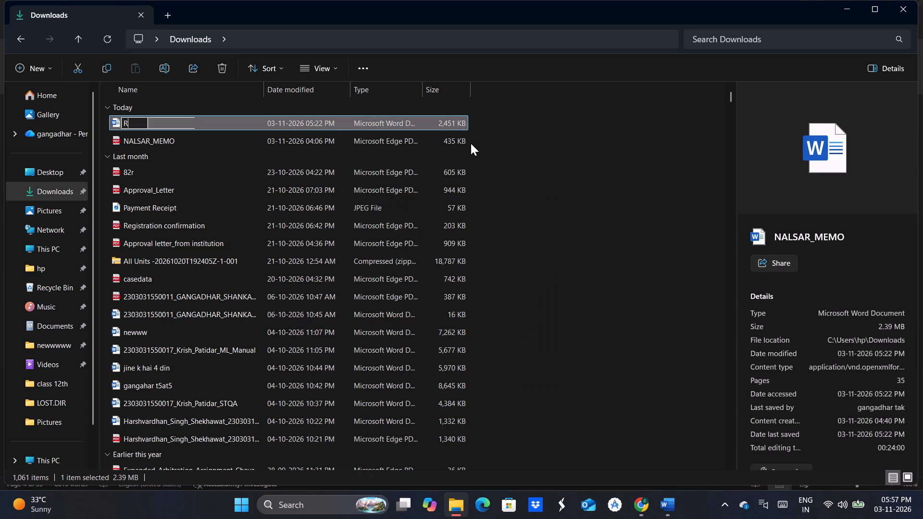
{"action": "key", "text": "g"}
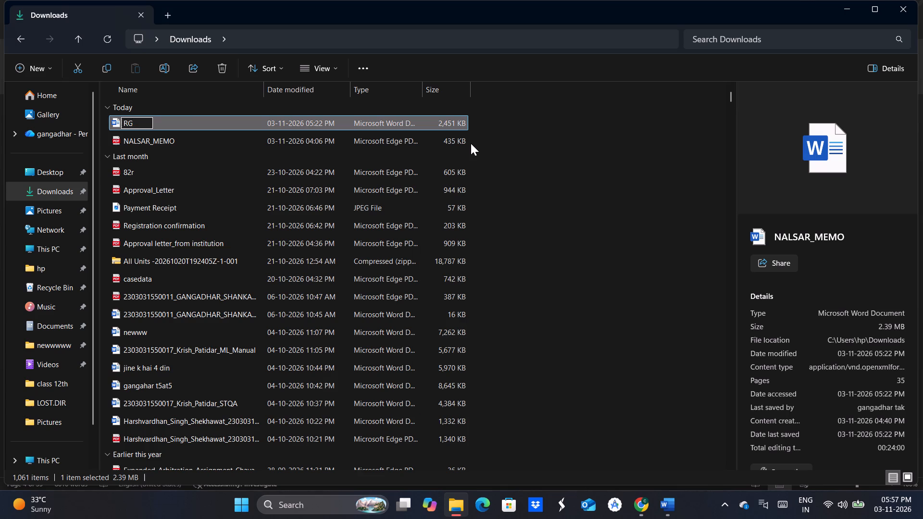
{"action": "key", "text": "shift+underscore"}
{"action": "key", "text": "space"}
{"action": "key", "text": "m"}
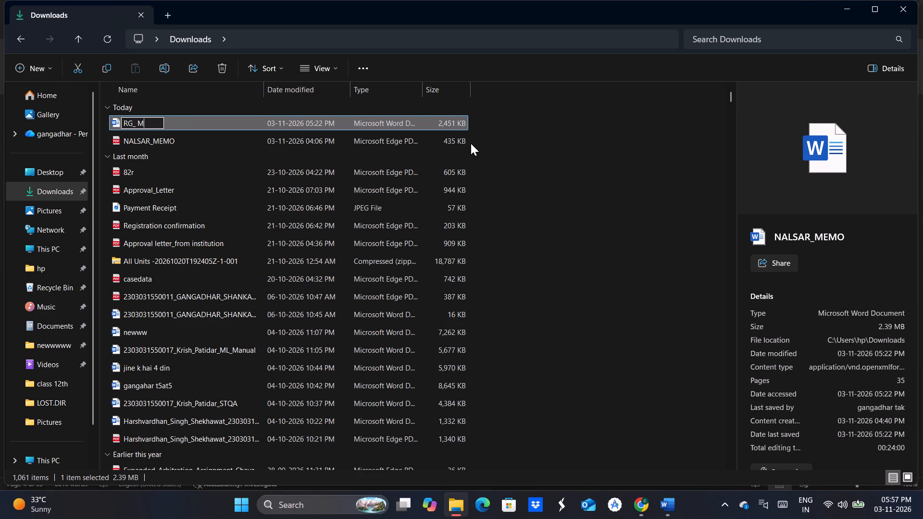
{"action": "type", "text": "OOT5"}
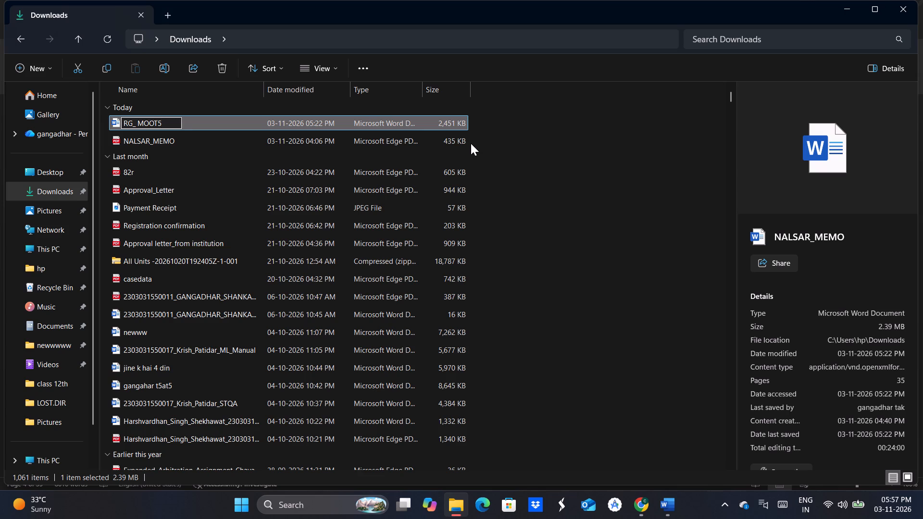
{"action": "key", "text": "BackSpace"}
{"action": "key", "text": "Return"}
{"action": "key", "text": "Return"}
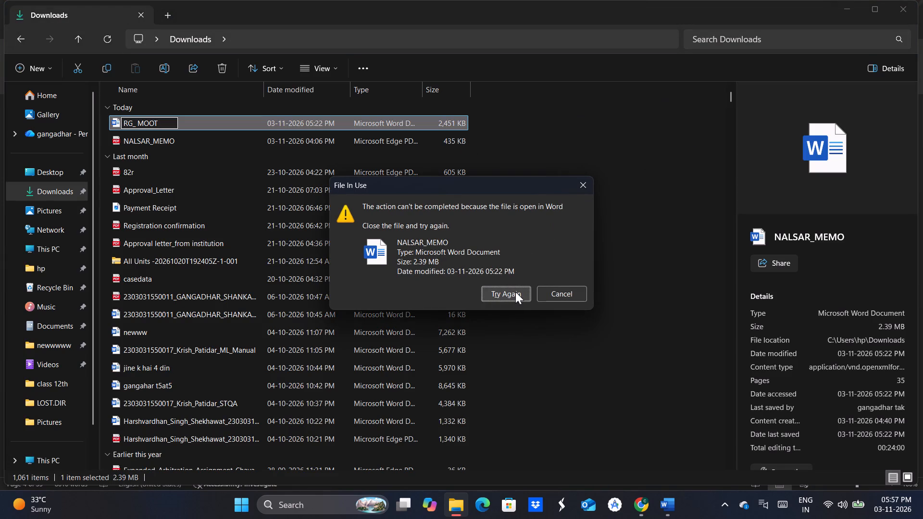
{"action": "left_click", "coordinate": [515, 292]}
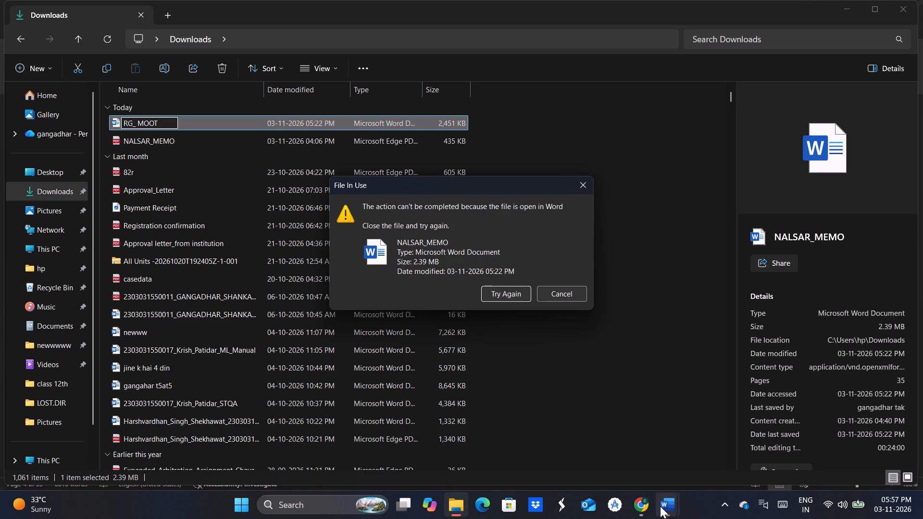
Close the open NALSAR_MEMO document in Word and retry the pending file rename.
{"action": "left_click", "coordinate": [777, 396]}
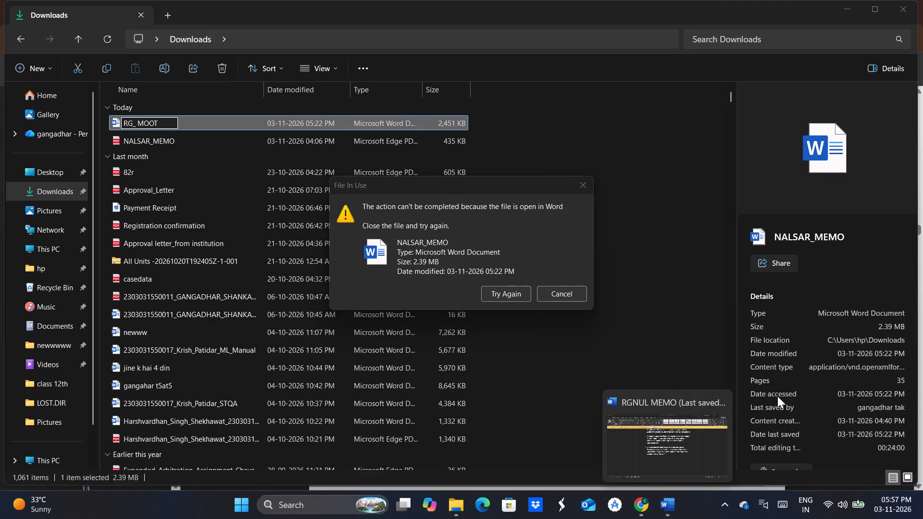
{"action": "left_click", "coordinate": [496, 294]}
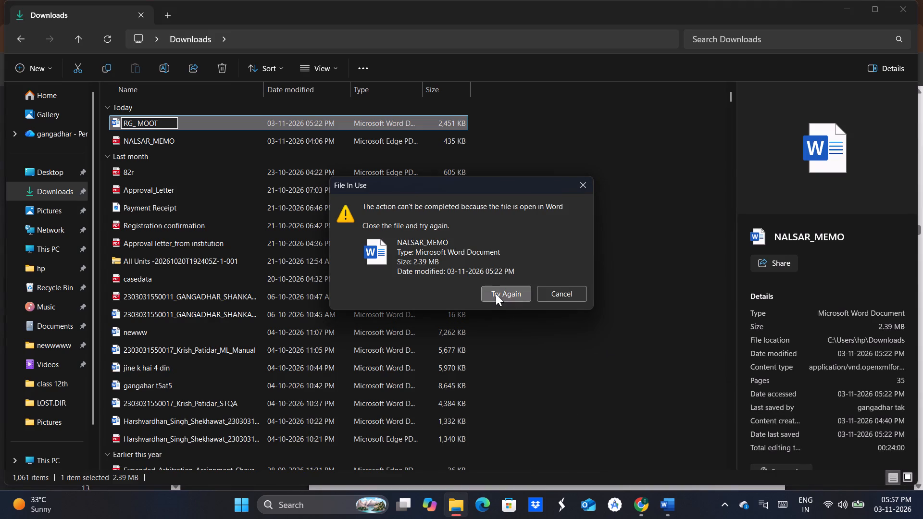
{"action": "left_click", "coordinate": [534, 155]}
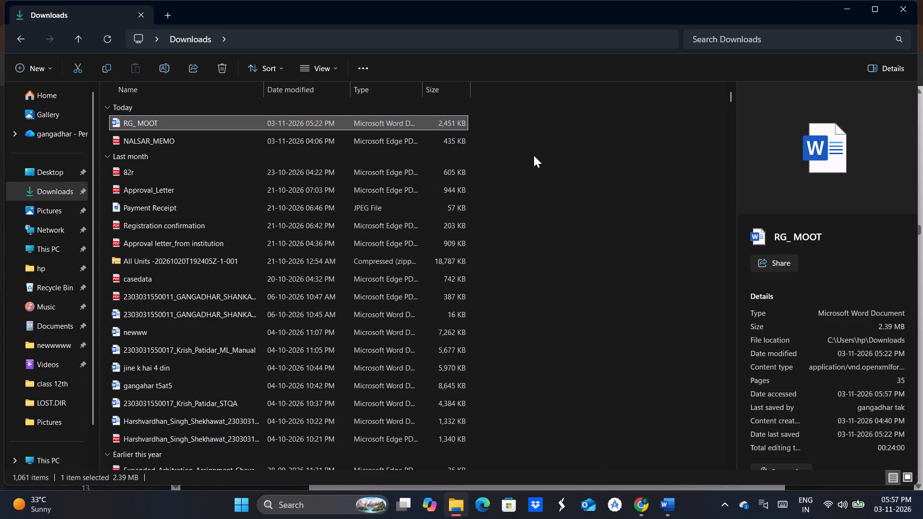
{"action": "left_click", "coordinate": [694, 145]}
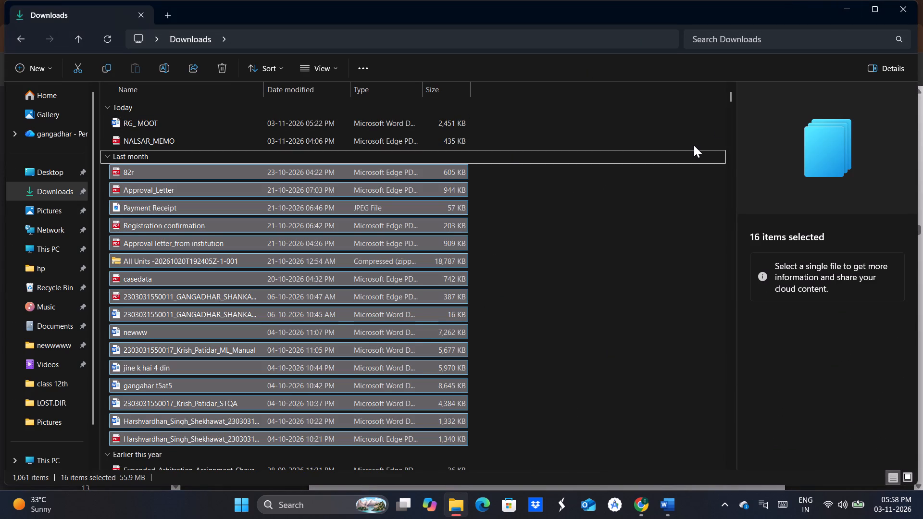
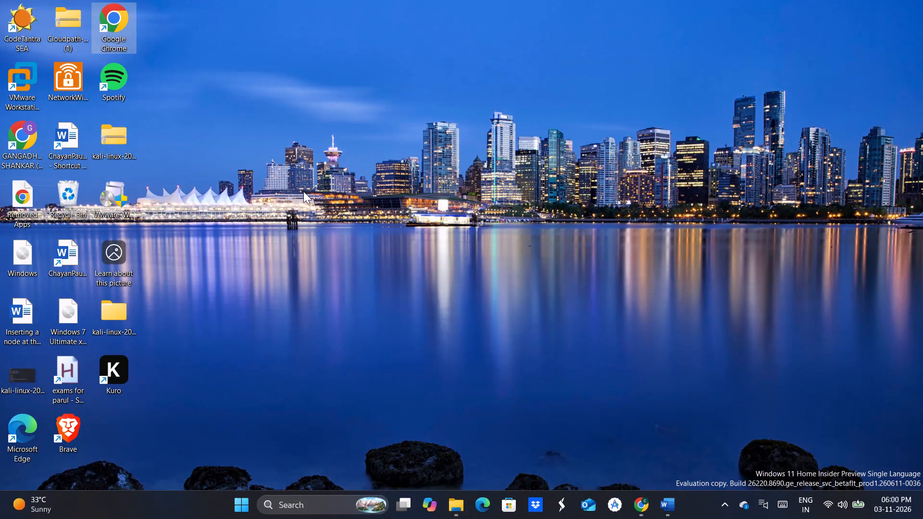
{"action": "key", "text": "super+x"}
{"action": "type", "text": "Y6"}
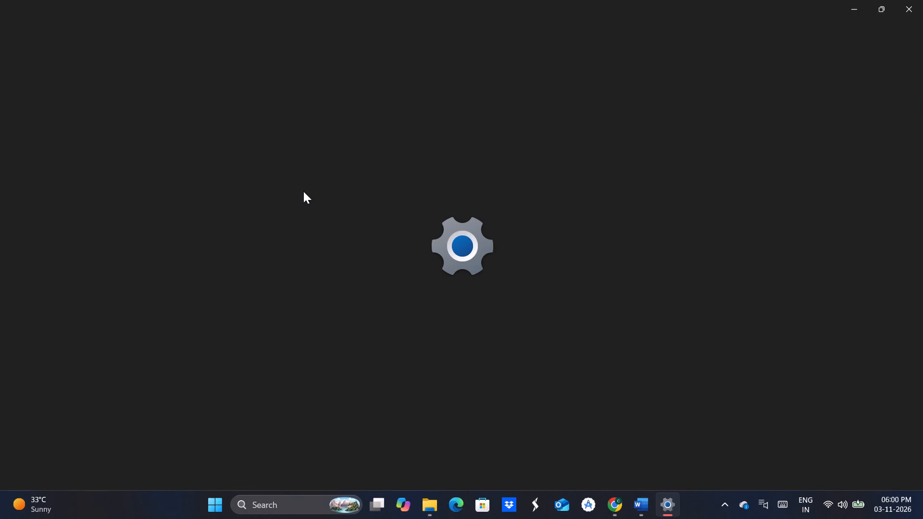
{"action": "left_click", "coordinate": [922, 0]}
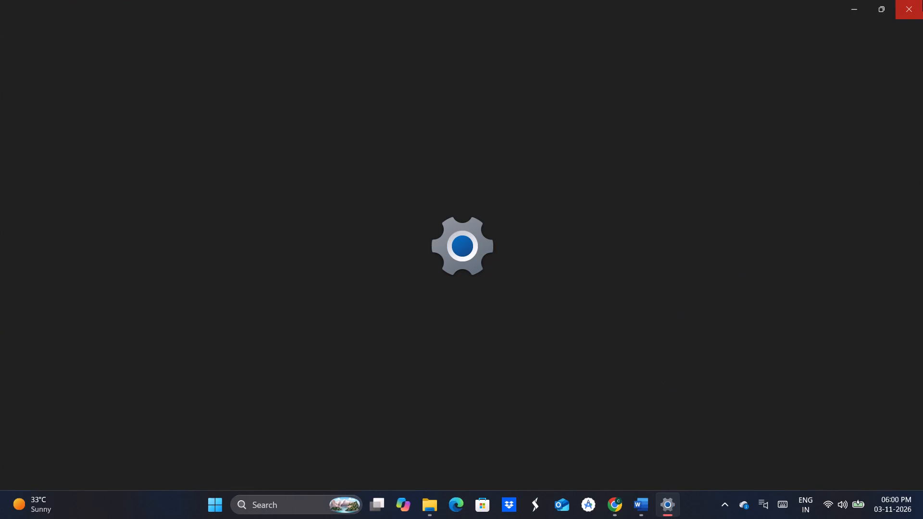
Open the Windows options for shutting down or signing out.
{"action": "key", "text": "super+x"}
{"action": "key", "text": "u"}
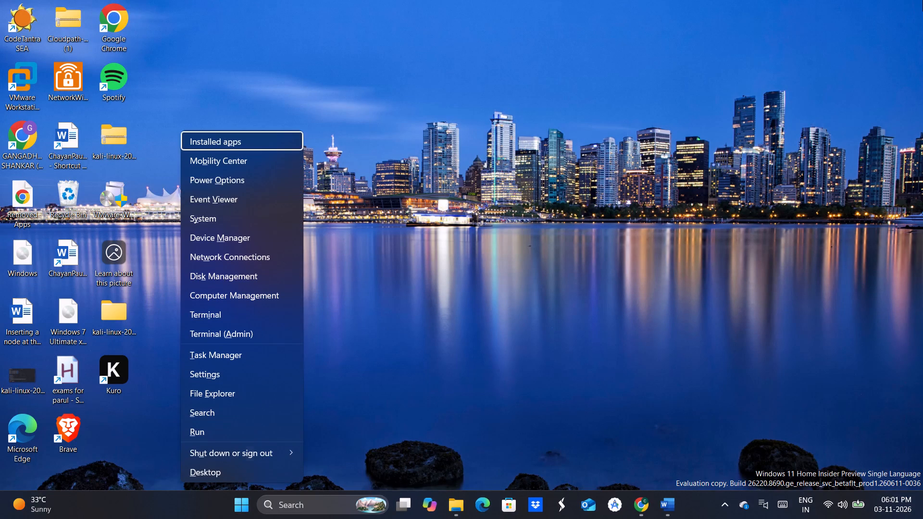